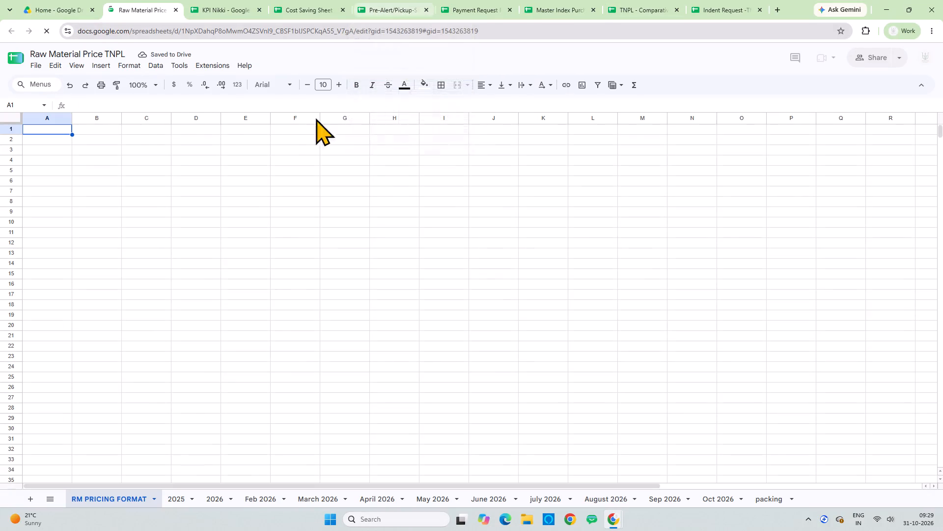
# Open the Oct 2026 sheet in the Raw Material Price TNPL spreadsheet.
pyautogui.click(748, 500)
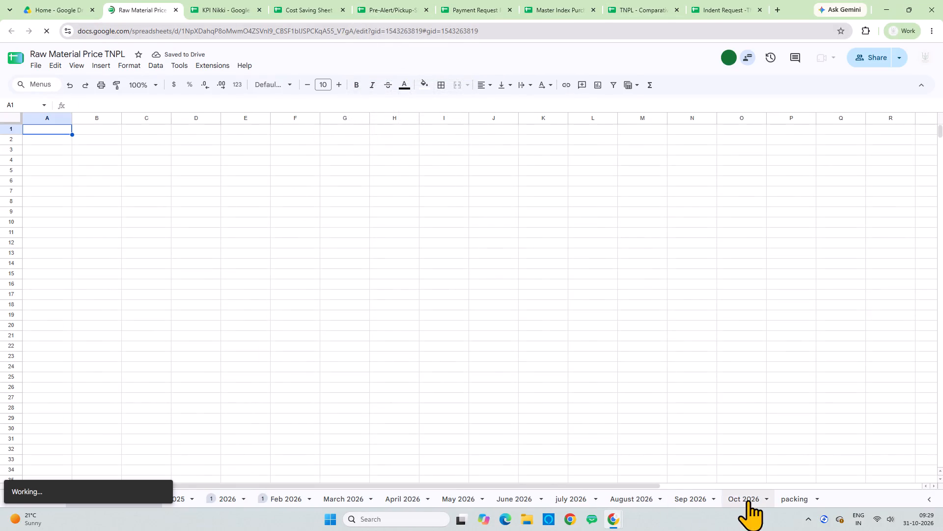
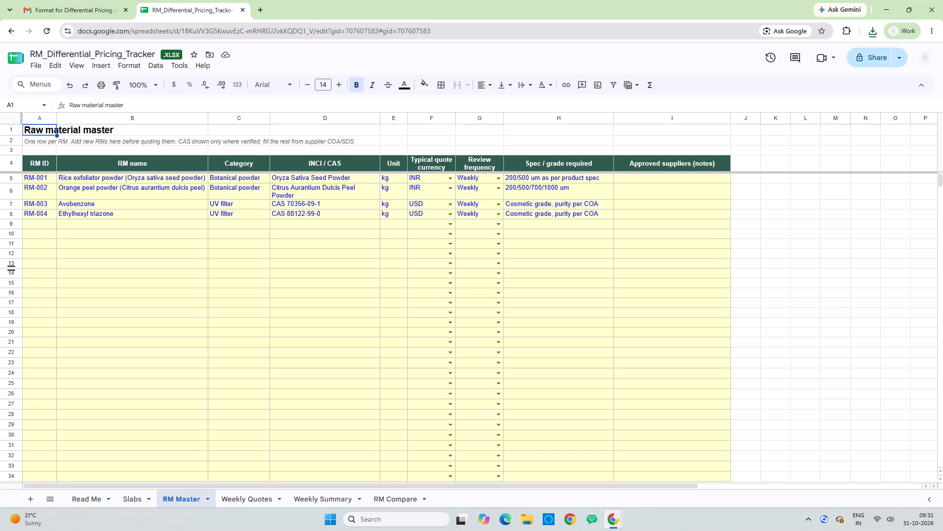
# Delete the RM Master sheet from the RM_Differential_Pricing_Tracker spreadsheet.
pyautogui.click(245, 505)
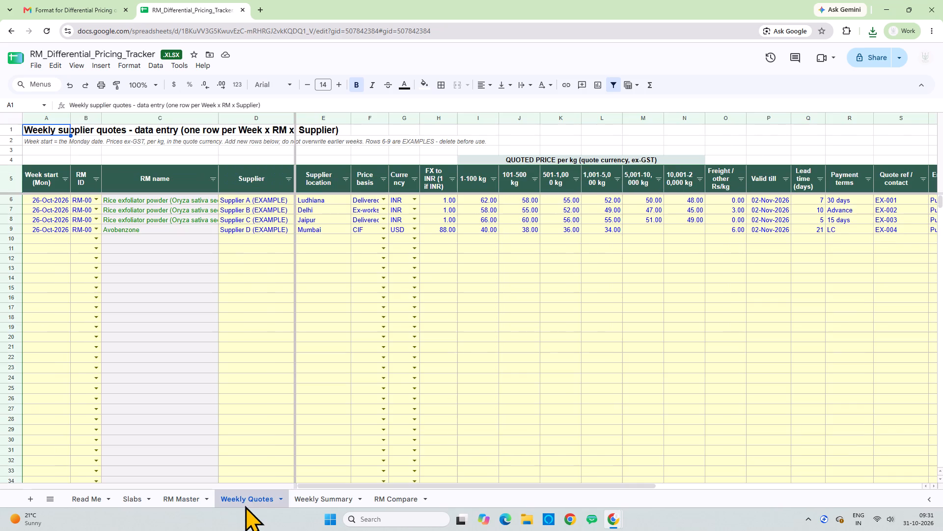
pyautogui.rightClick(174, 498)
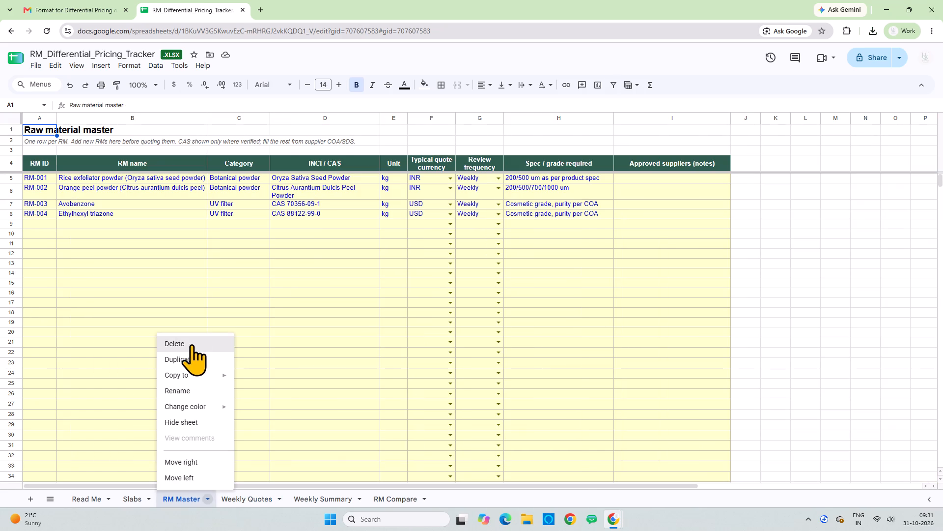
pyautogui.click(192, 344)
pyautogui.click(569, 296)
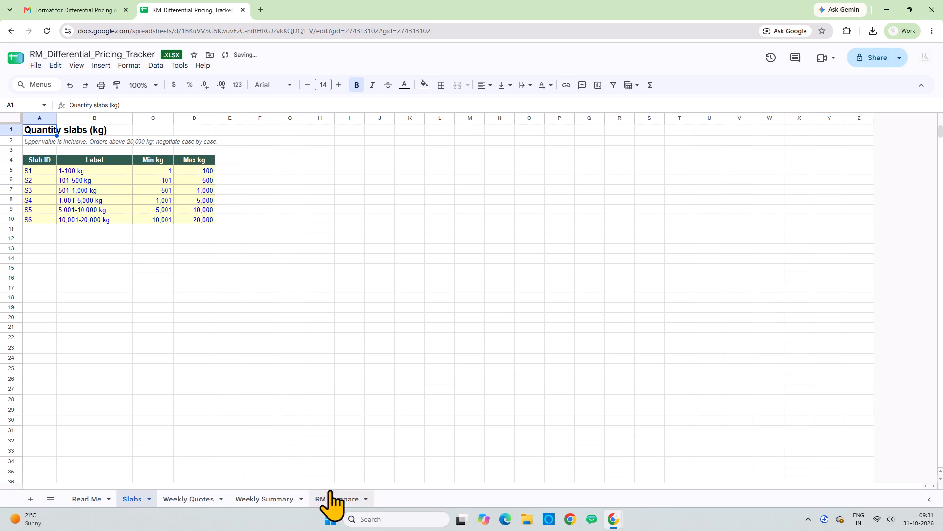
# Review the Weekly Summary sheet and the Weekly Quotes columns from quoted prices through remarks to the landed prices.
pyautogui.click(200, 496)
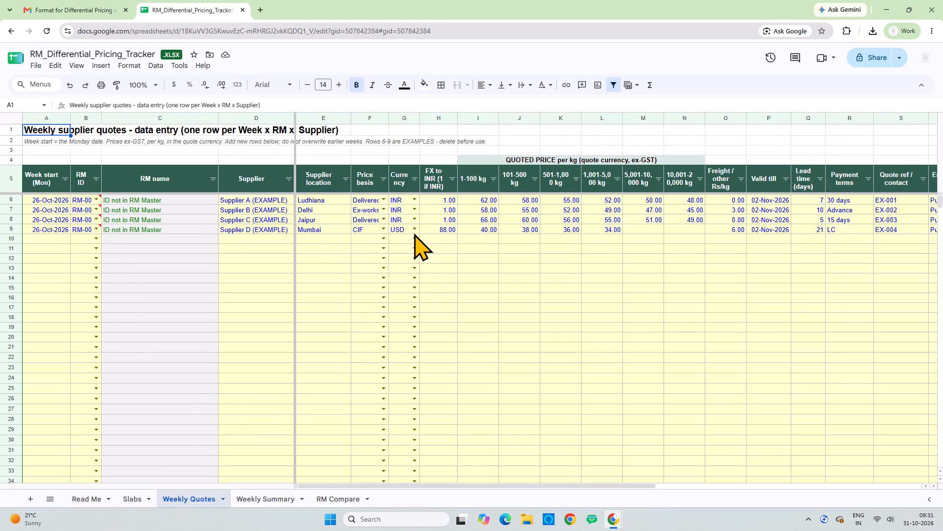
pyautogui.click(271, 502)
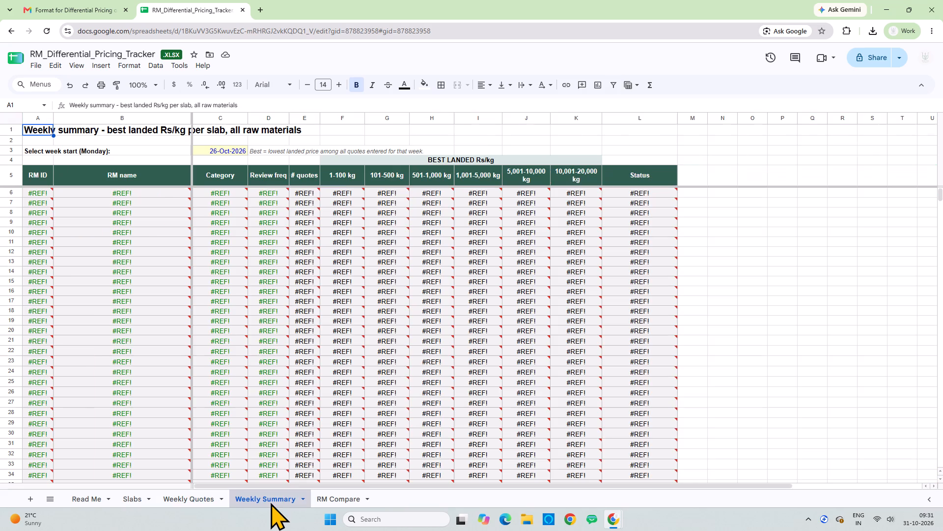
pyautogui.click(214, 502)
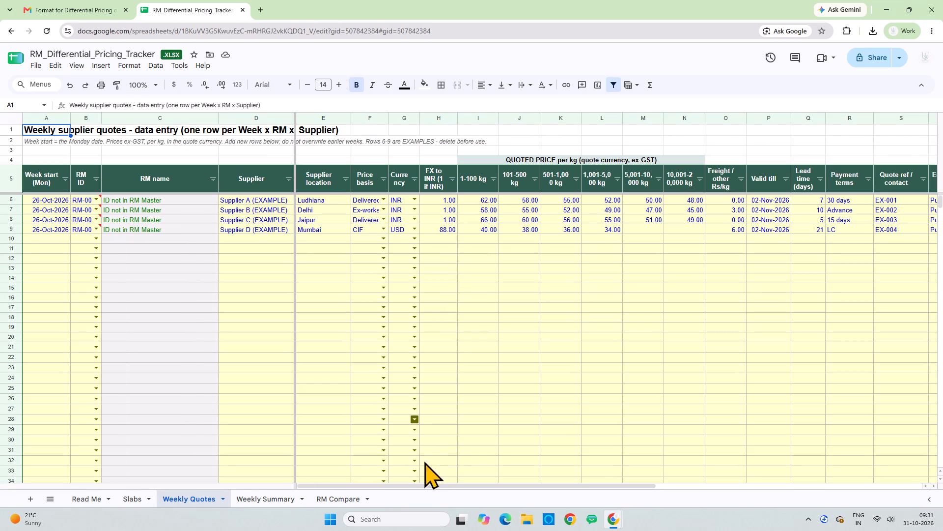
pyautogui.moveTo(418, 485); pyautogui.dragTo(524, 481)
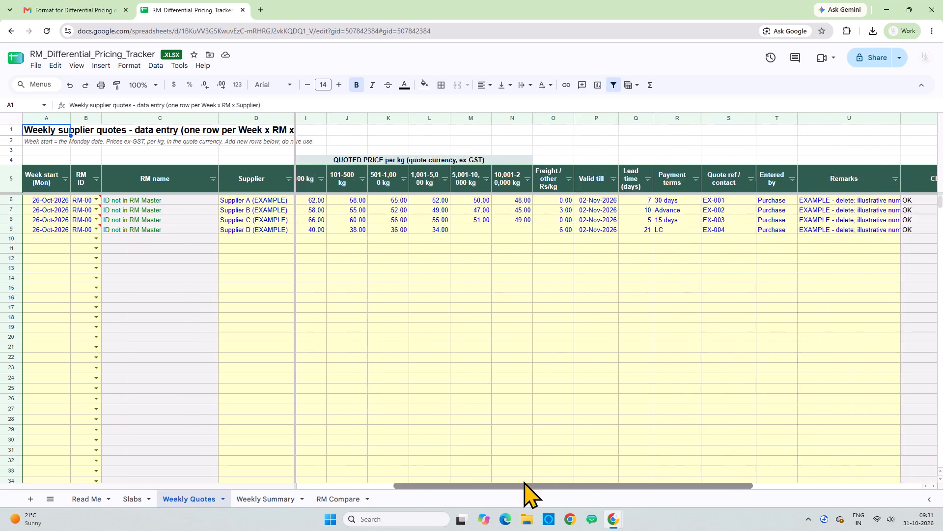
pyautogui.moveTo(524, 481); pyautogui.dragTo(626, 469)
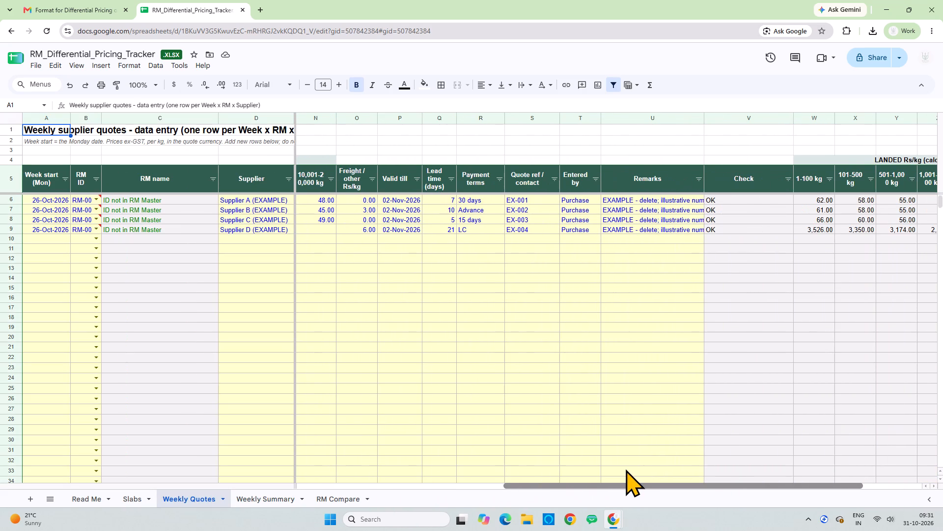
pyautogui.moveTo(626, 469); pyautogui.dragTo(639, 469)
pyautogui.click(639, 469)
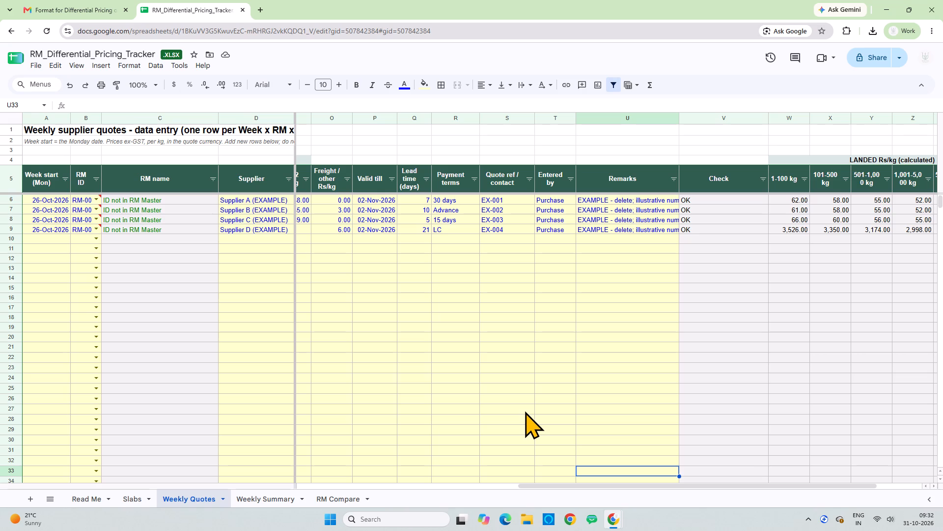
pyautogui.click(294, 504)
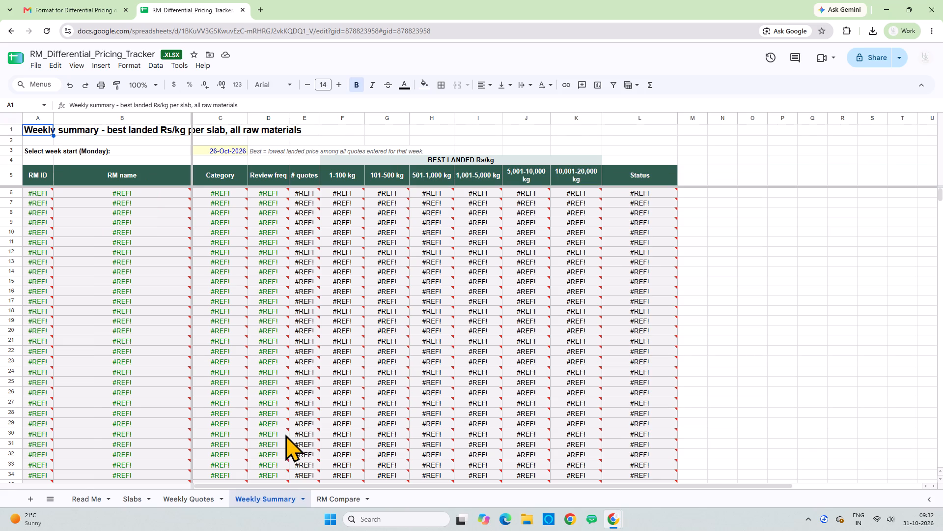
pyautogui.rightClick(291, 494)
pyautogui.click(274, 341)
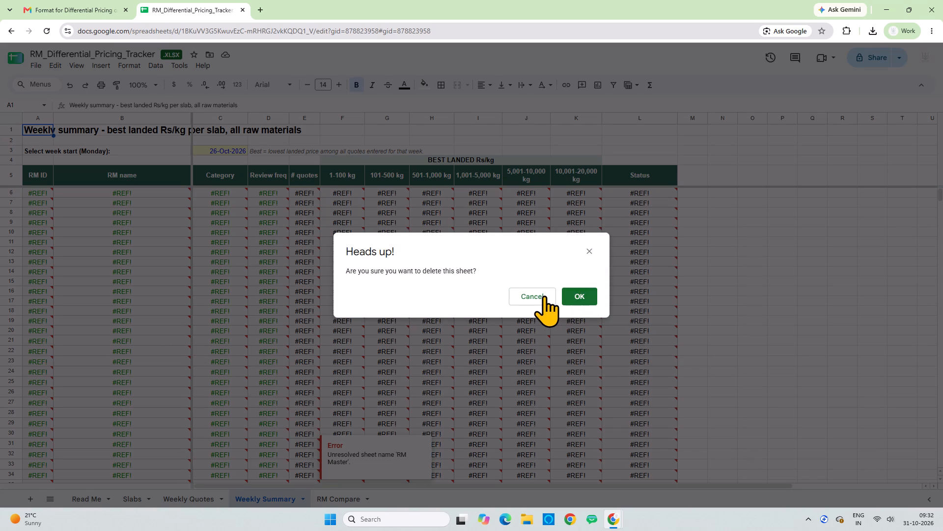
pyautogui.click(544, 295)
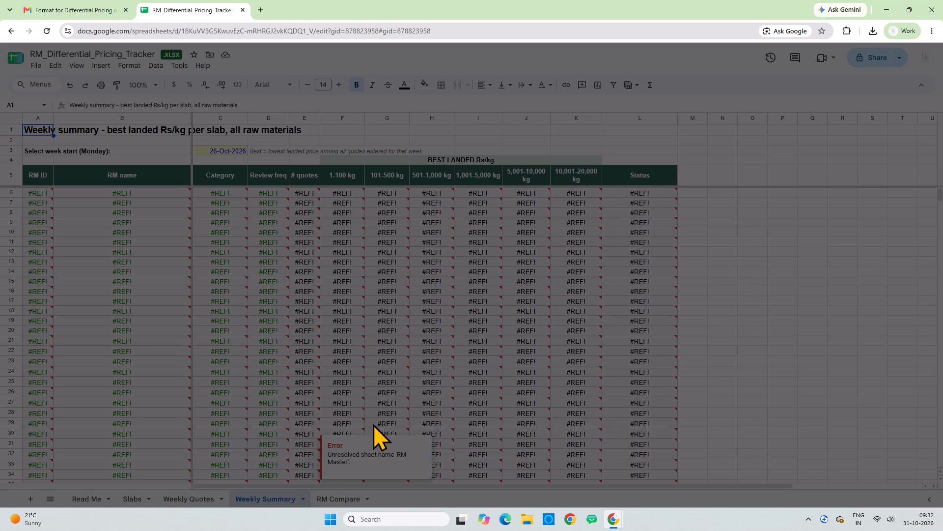
# Inspect the Category, Review freq and slab price cells of Weekly Summary, and look at the RM Compare sheet.
pyautogui.click(235, 215)
pyautogui.doubleClick(230, 189)
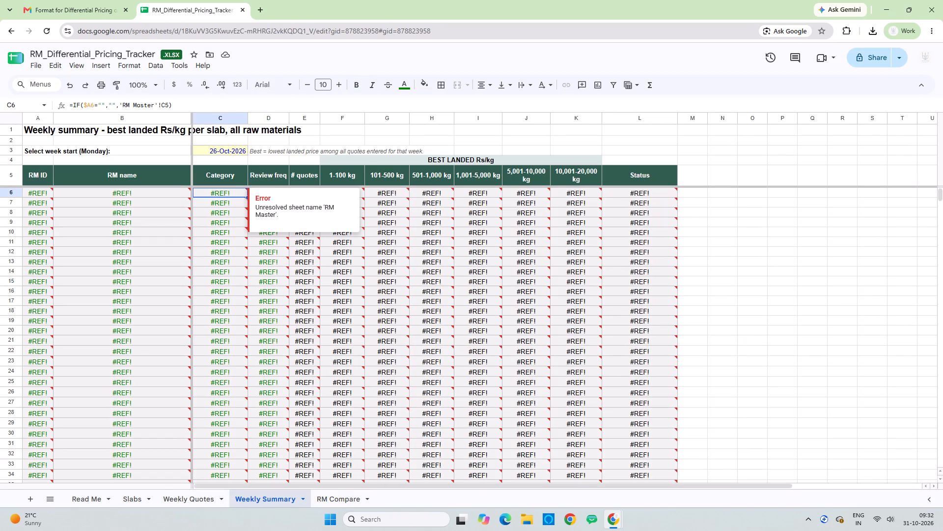
pyautogui.click(326, 255)
pyautogui.click(307, 255)
pyautogui.doubleClick(288, 279)
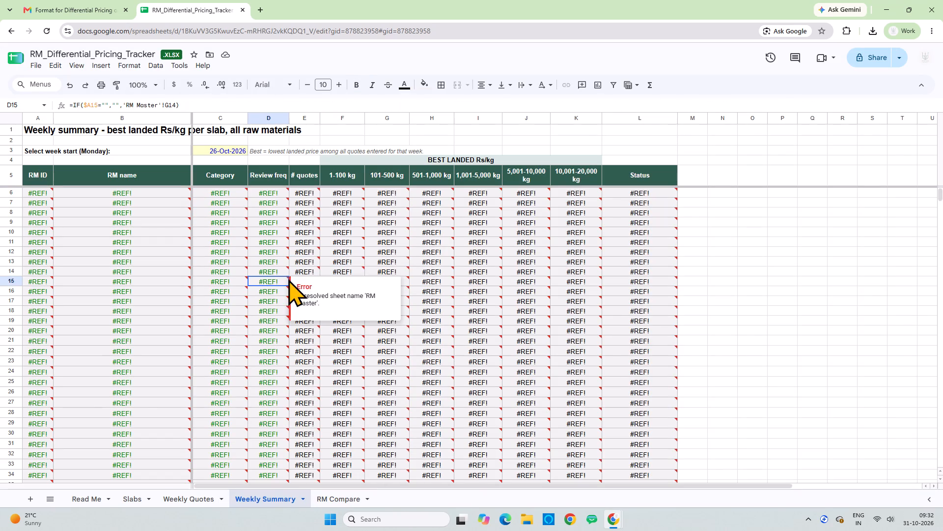
pyautogui.click(421, 407)
pyautogui.click(487, 302)
pyautogui.click(489, 243)
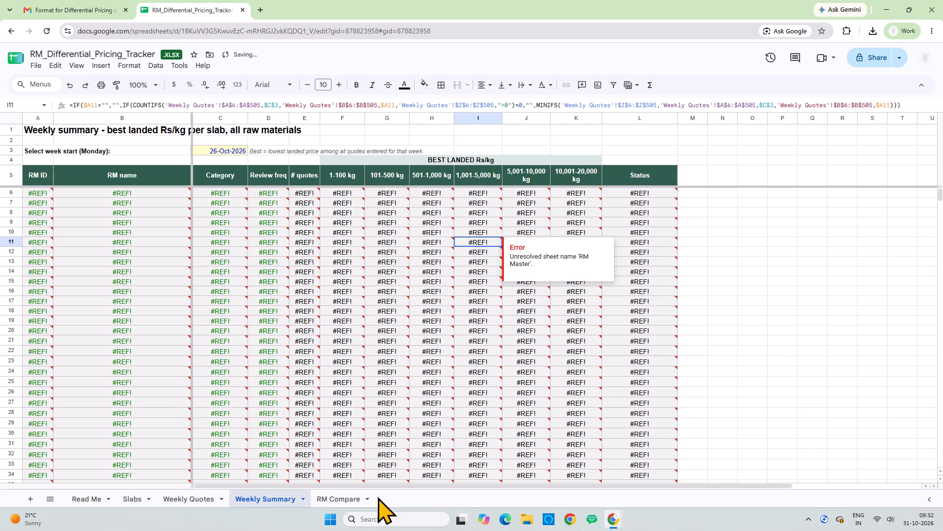
pyautogui.click(335, 497)
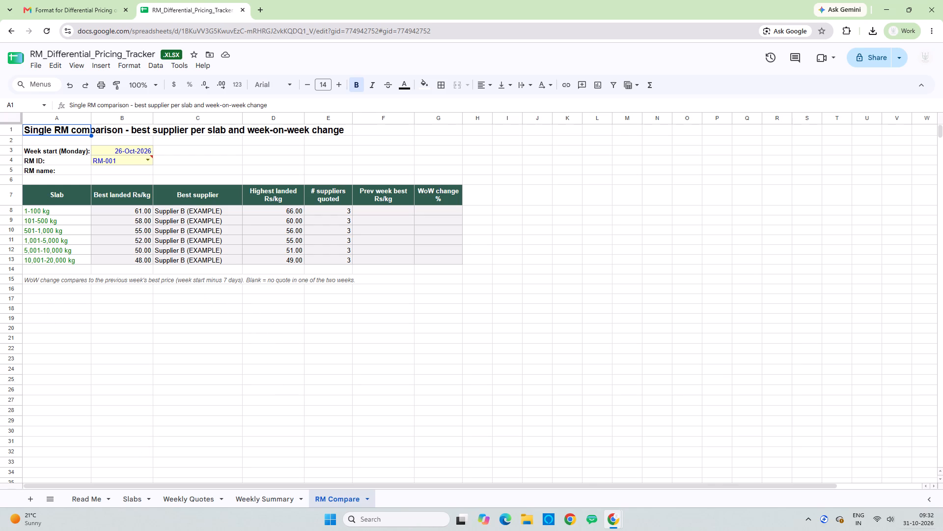
# Examine the quantity slab table on the Slabs sheet and the first RM name formula in Weekly Quotes.
pyautogui.click(137, 501)
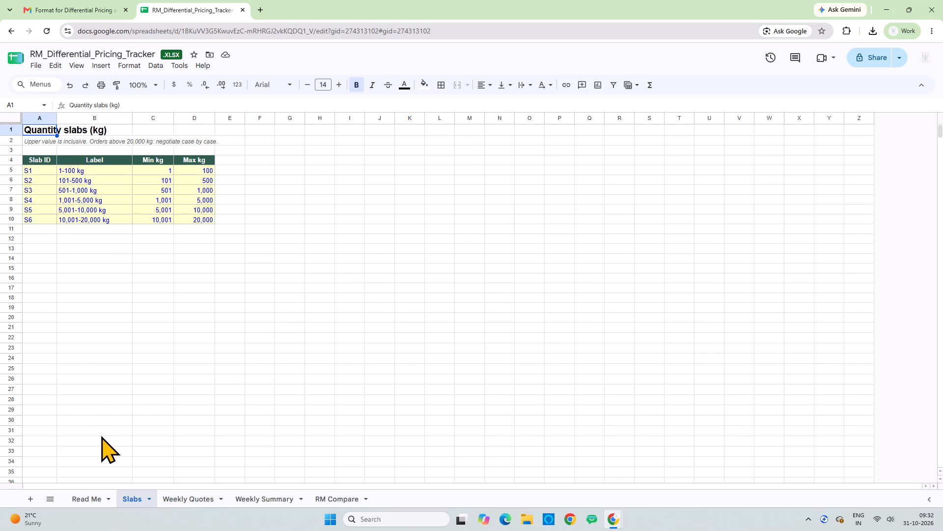
pyautogui.doubleClick(85, 175)
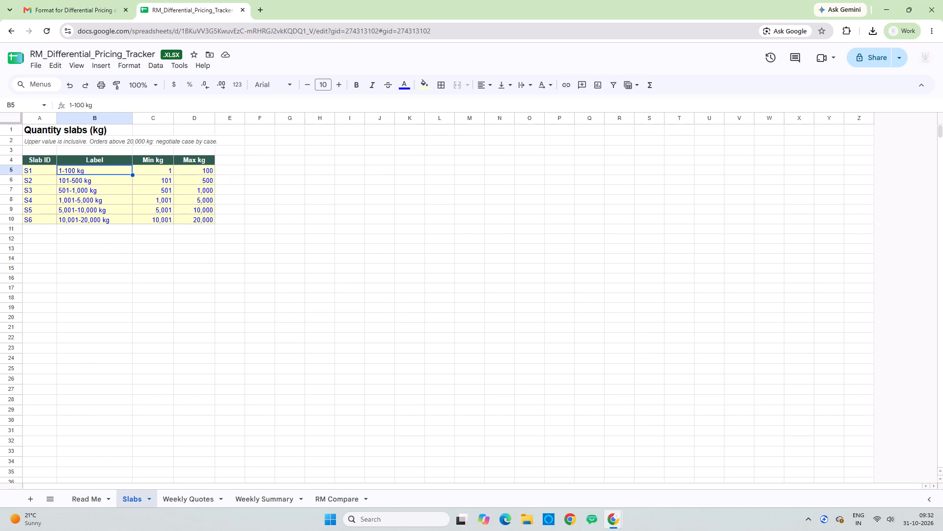
pyautogui.click(88, 193)
pyautogui.click(88, 216)
pyautogui.moveTo(33, 156); pyautogui.dragTo(214, 225)
pyautogui.click(314, 343)
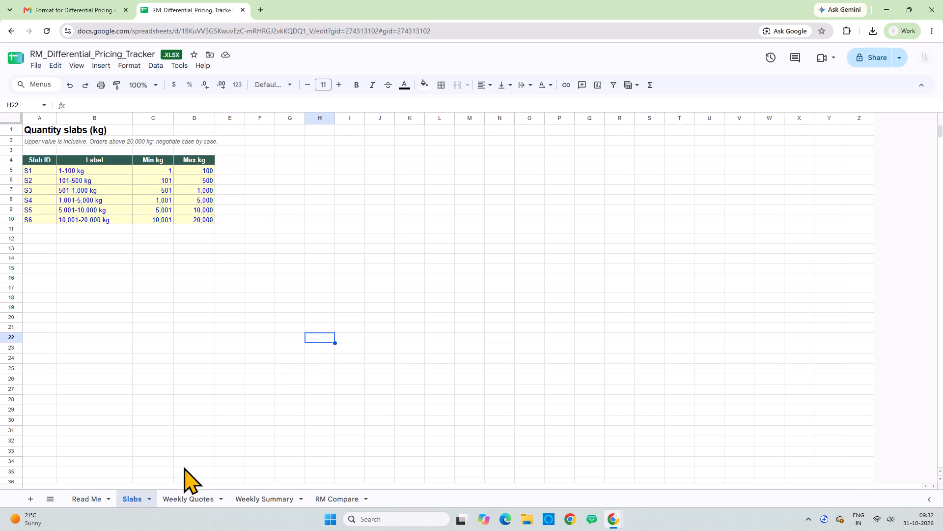
pyautogui.click(182, 496)
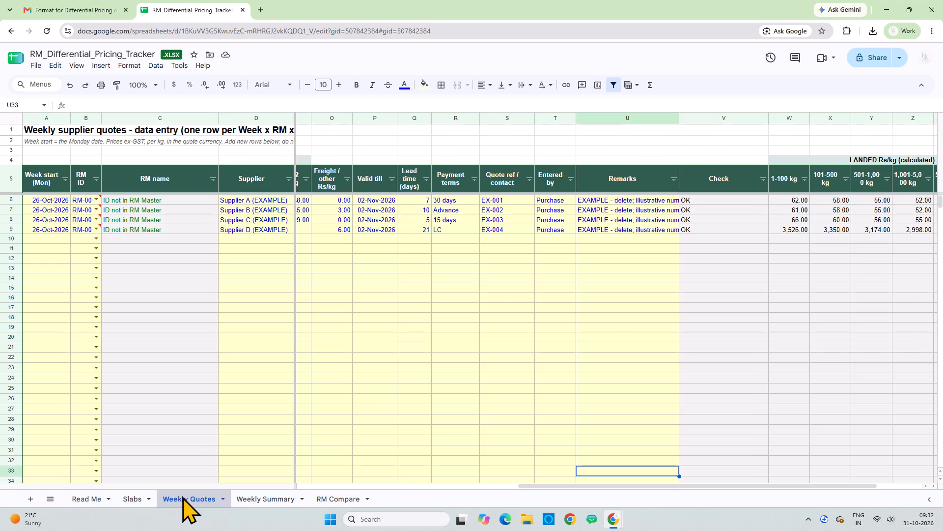
pyautogui.click(119, 202)
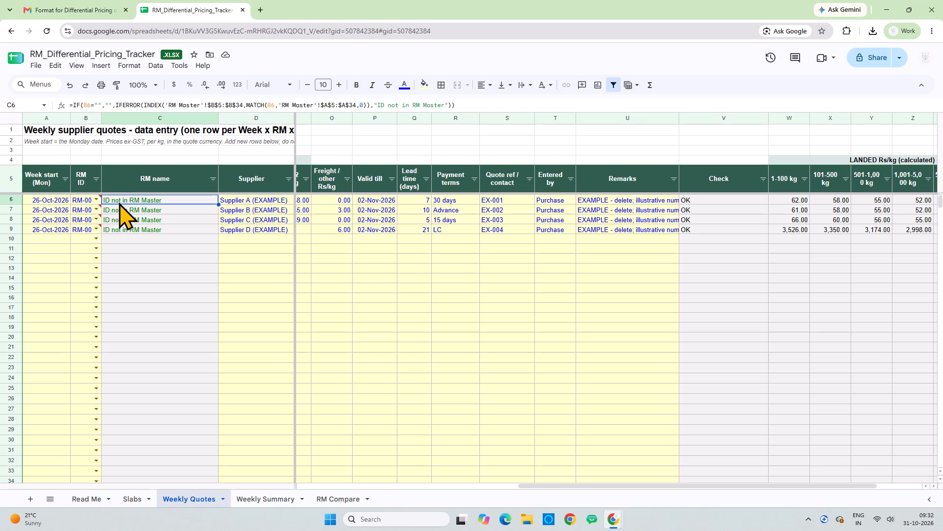
# Copy the quantity slab table A4:D10, including its header row, from the Slabs sheet.
pyautogui.click(119, 495)
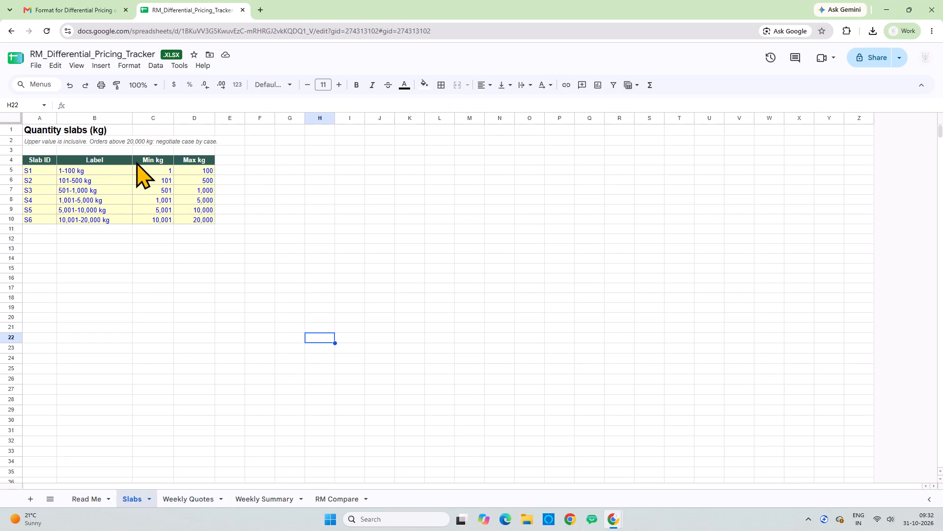
pyautogui.moveTo(37, 160); pyautogui.dragTo(208, 217)
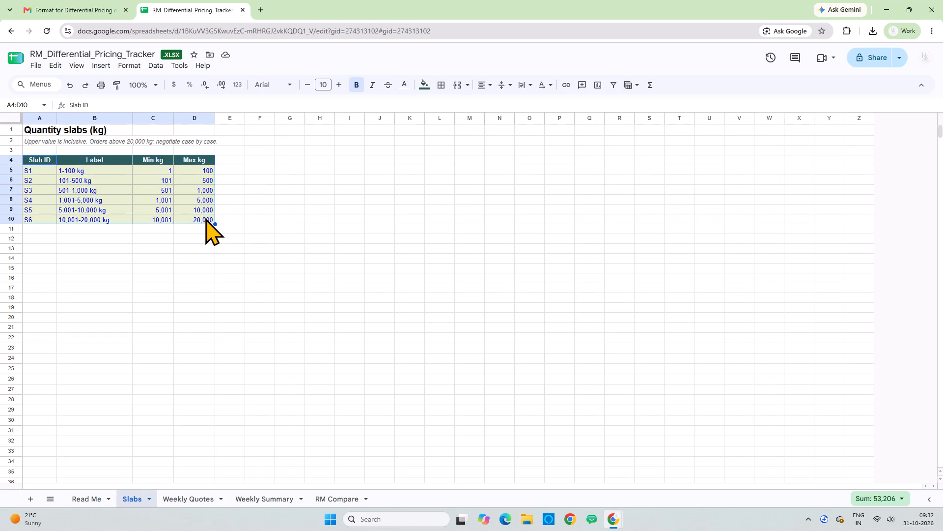
pyautogui.hotkey('ctrl', 'c')
# Switch to the Raw Material Price TNPL spreadsheet and add a new blank sheet.
pyautogui.hotkey('alt', 'Tab')
pyautogui.keyDown('alt'); pyautogui.doubleClick(516, 267); pyautogui.keyUp('alt')
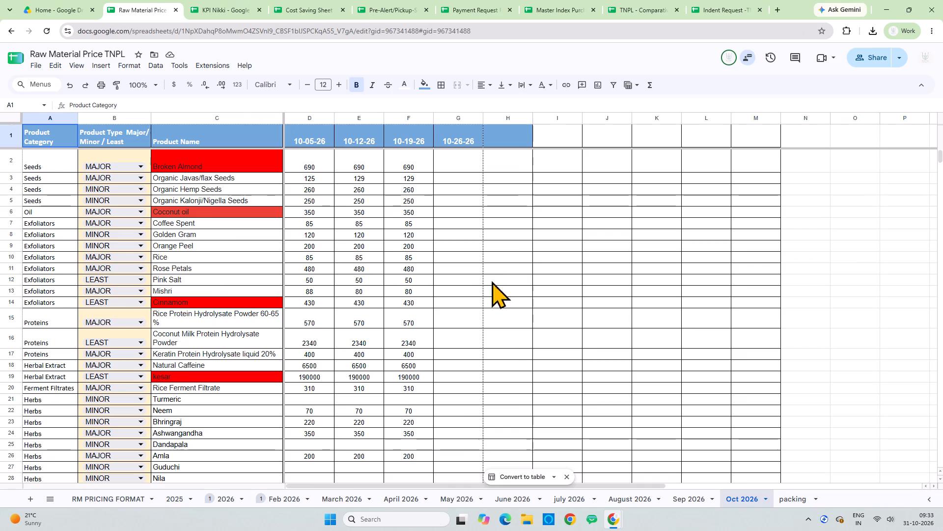
pyautogui.scroll(-4, 309, 421)
pyautogui.click(50, 289)
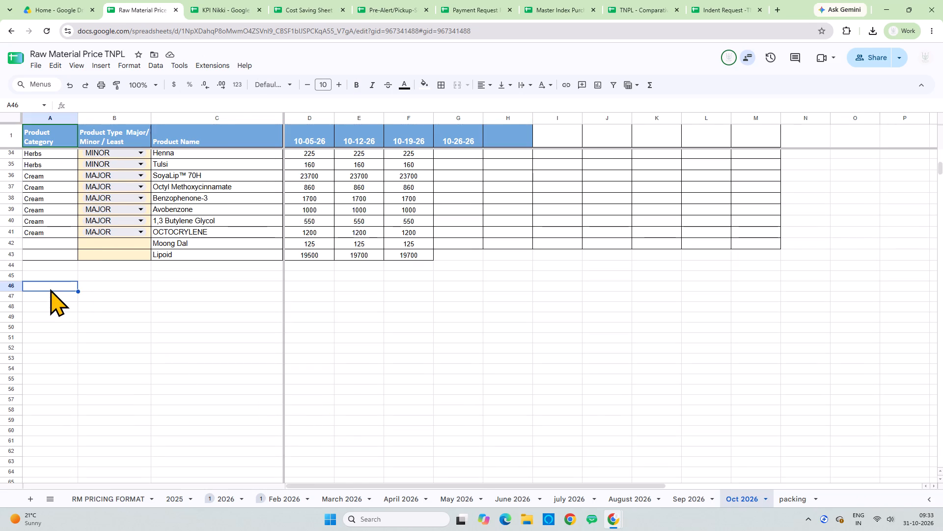
pyautogui.click(35, 499)
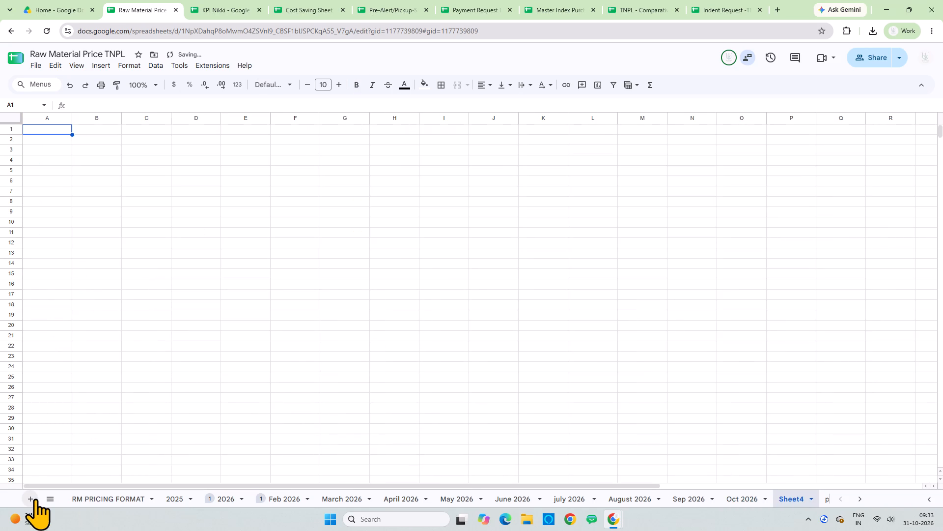
# Move the new blank sheet to the first position, ahead of RM PRICING FORMAT.
pyautogui.click(750, 498)
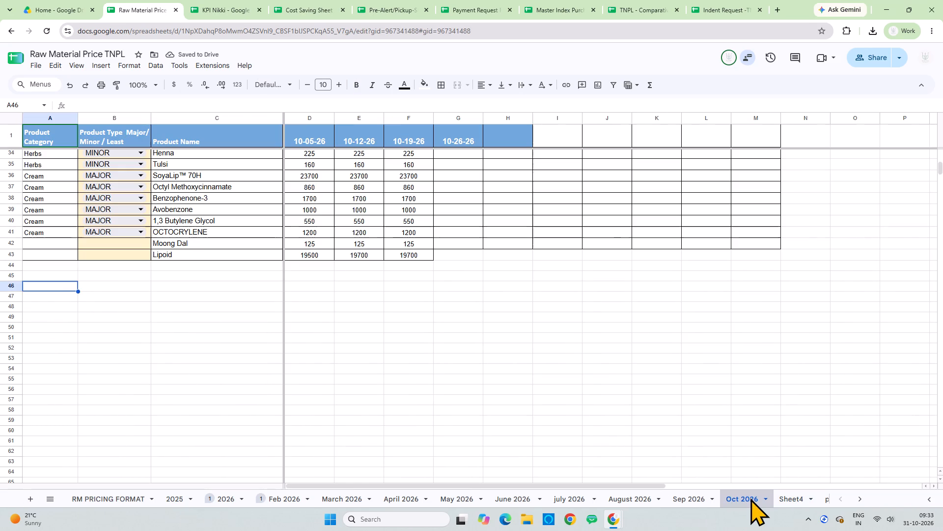
pyautogui.click(104, 284)
pyautogui.click(57, 282)
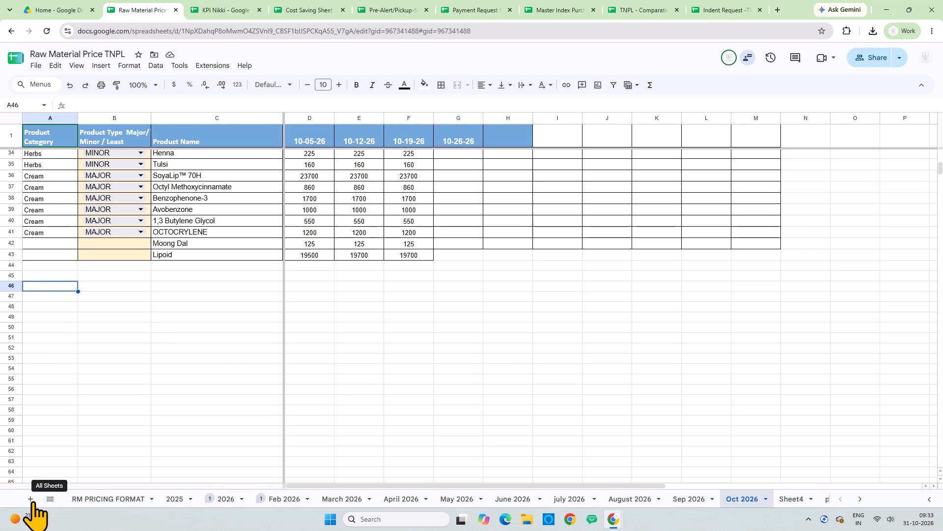
pyautogui.moveTo(789, 500); pyautogui.dragTo(730, 492)
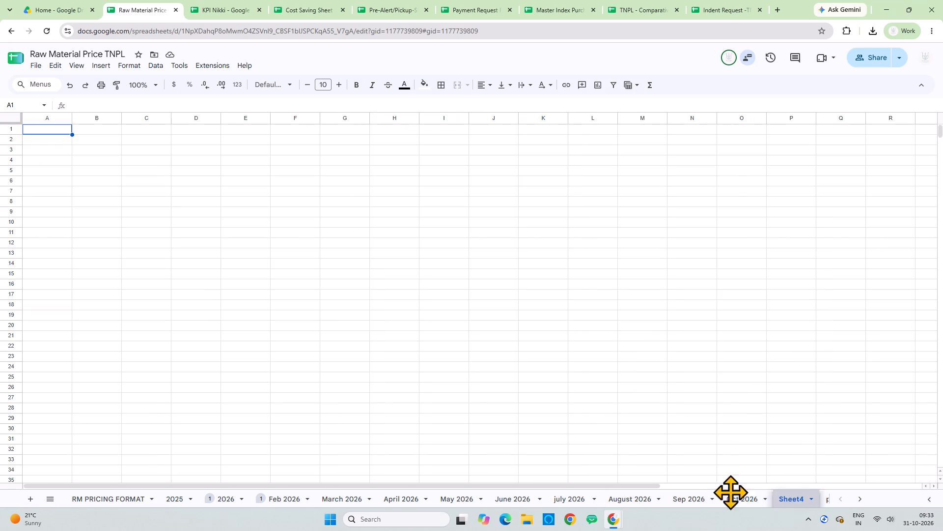
pyautogui.moveTo(730, 492); pyautogui.dragTo(66, 513)
# Rename the new blank sheet as Slab.
pyautogui.doubleClick(81, 499)
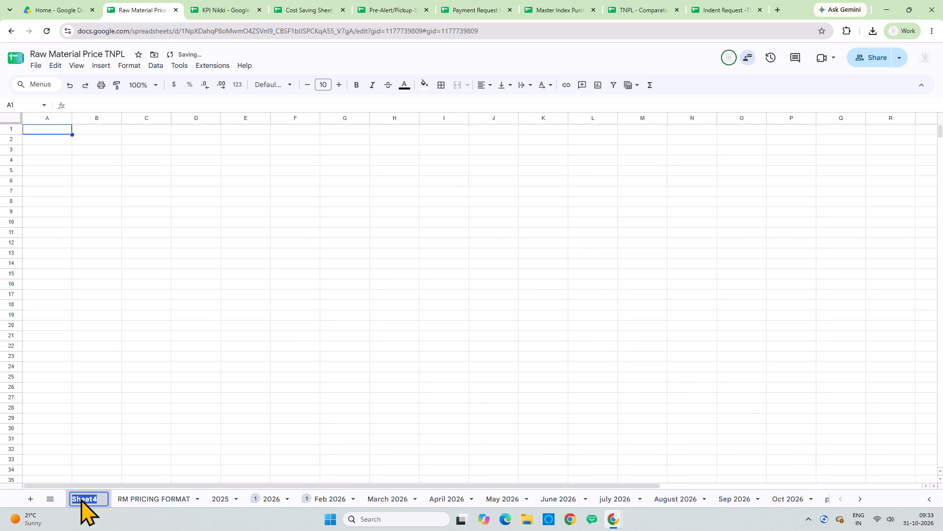
pyautogui.write('Slab')
pyautogui.press('space')
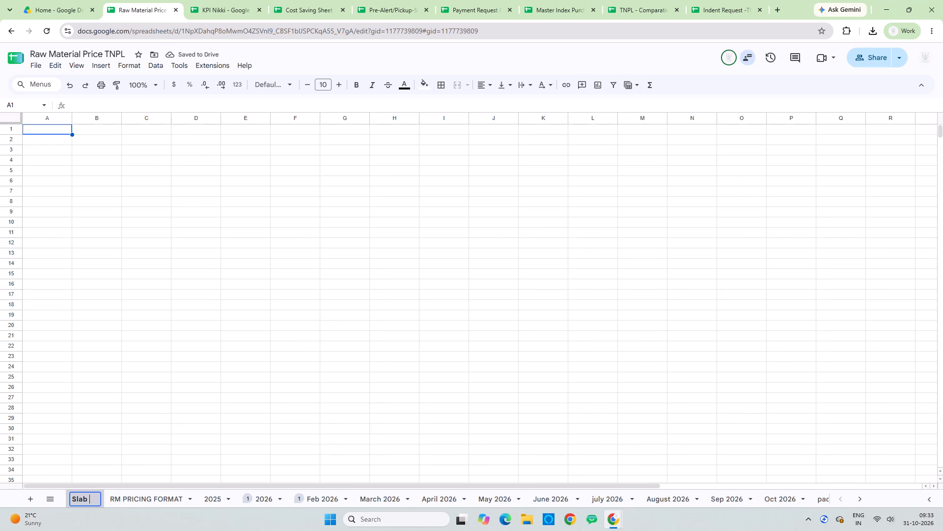
pyautogui.click(244, 152)
# Commit the Slab sheet name and select cell A1 of the blank sheet.
pyautogui.click(58, 136)
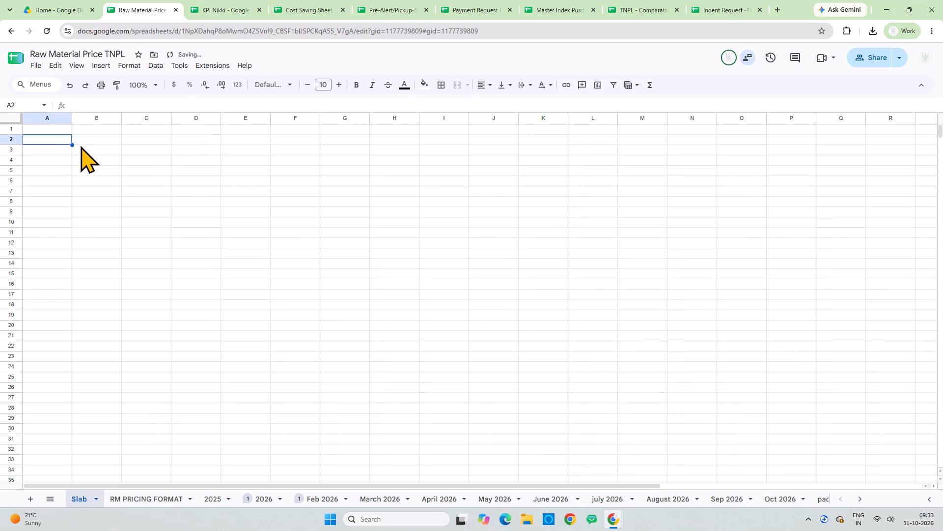
pyautogui.click(60, 133)
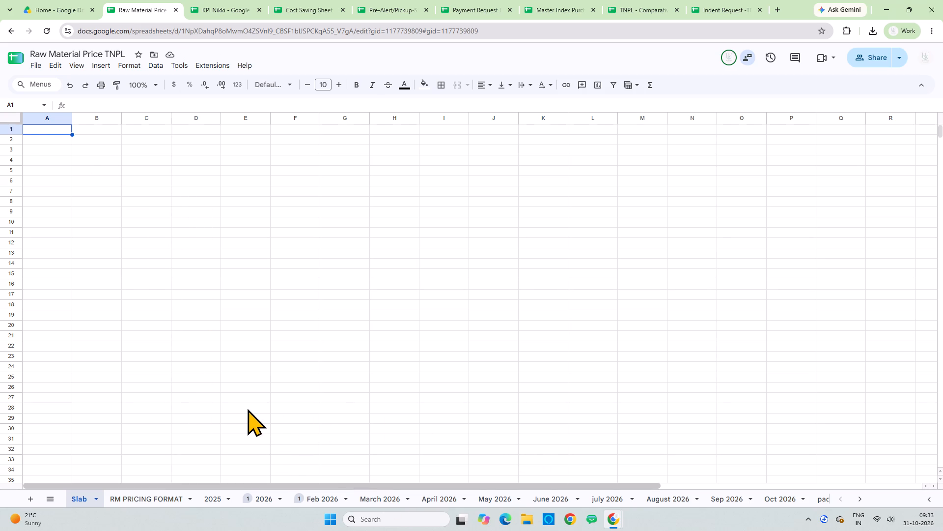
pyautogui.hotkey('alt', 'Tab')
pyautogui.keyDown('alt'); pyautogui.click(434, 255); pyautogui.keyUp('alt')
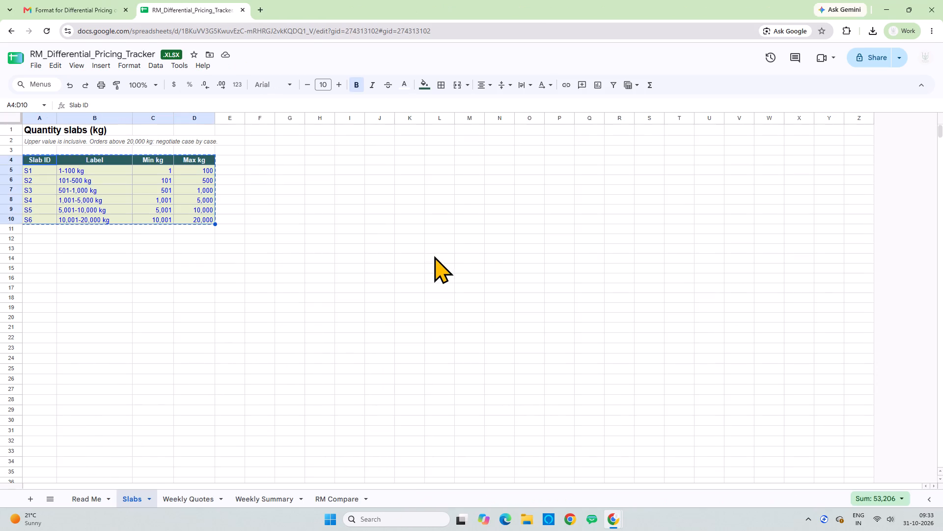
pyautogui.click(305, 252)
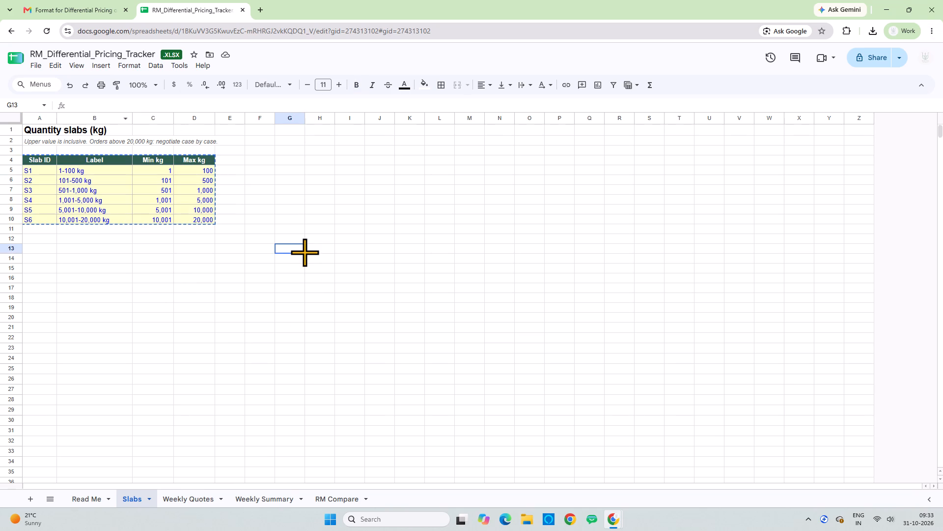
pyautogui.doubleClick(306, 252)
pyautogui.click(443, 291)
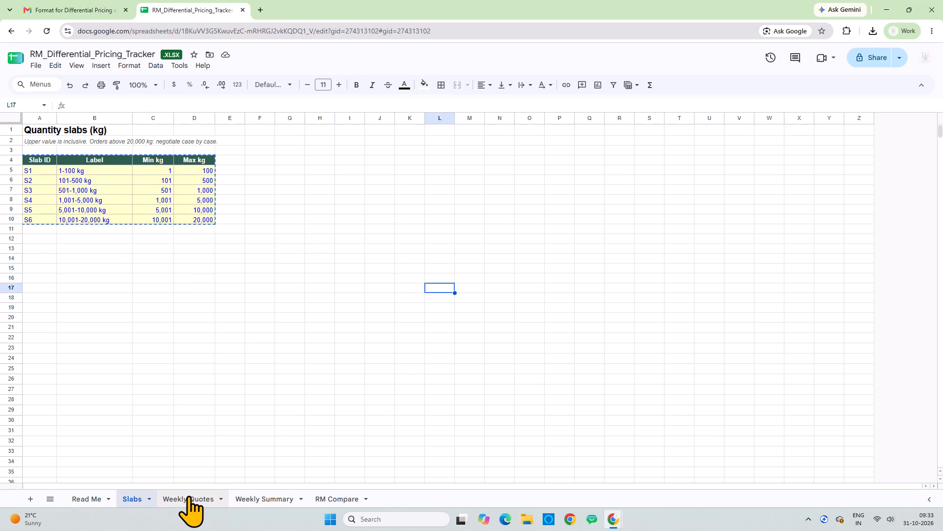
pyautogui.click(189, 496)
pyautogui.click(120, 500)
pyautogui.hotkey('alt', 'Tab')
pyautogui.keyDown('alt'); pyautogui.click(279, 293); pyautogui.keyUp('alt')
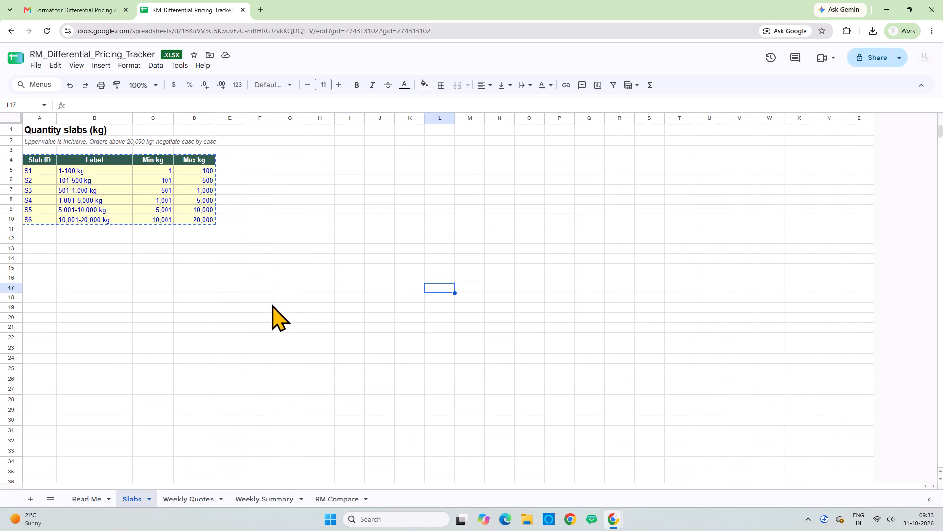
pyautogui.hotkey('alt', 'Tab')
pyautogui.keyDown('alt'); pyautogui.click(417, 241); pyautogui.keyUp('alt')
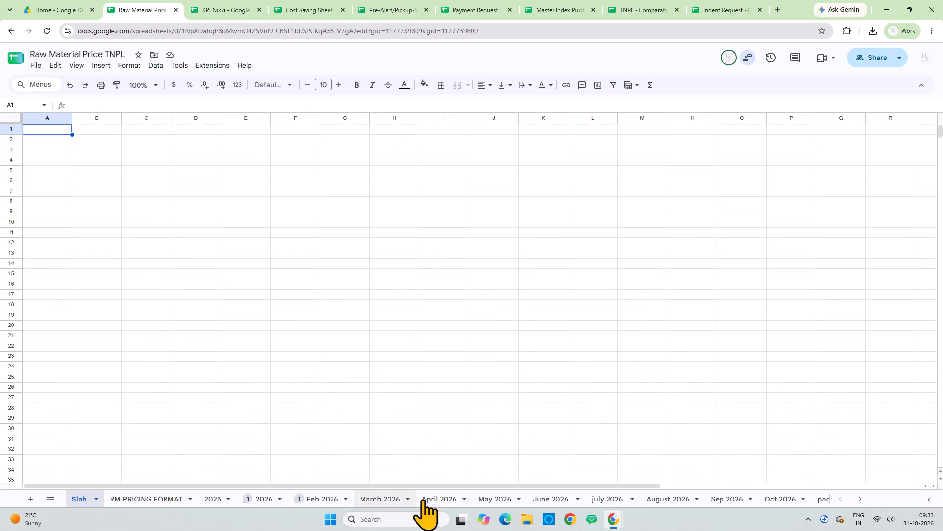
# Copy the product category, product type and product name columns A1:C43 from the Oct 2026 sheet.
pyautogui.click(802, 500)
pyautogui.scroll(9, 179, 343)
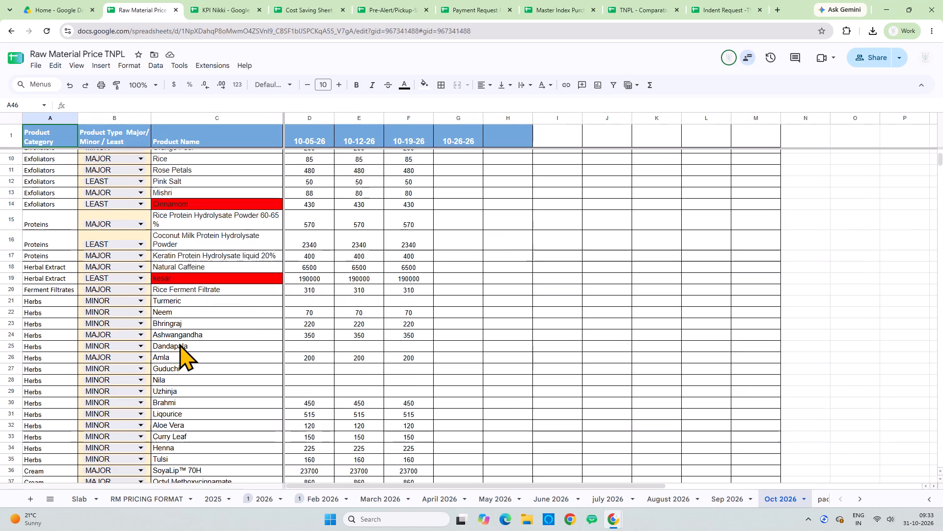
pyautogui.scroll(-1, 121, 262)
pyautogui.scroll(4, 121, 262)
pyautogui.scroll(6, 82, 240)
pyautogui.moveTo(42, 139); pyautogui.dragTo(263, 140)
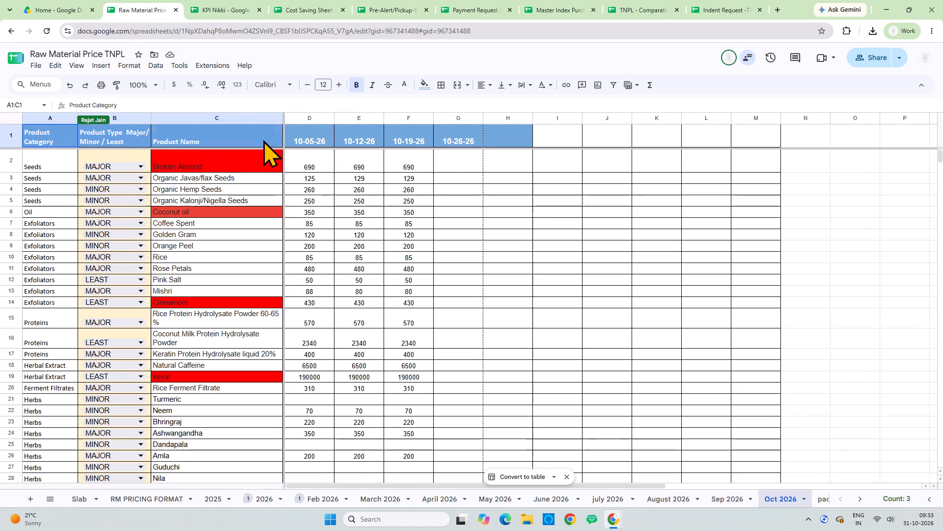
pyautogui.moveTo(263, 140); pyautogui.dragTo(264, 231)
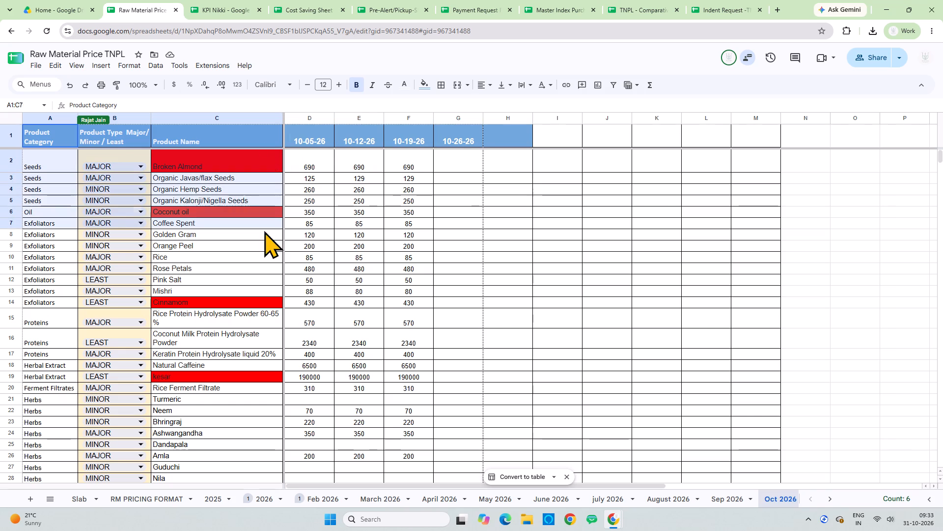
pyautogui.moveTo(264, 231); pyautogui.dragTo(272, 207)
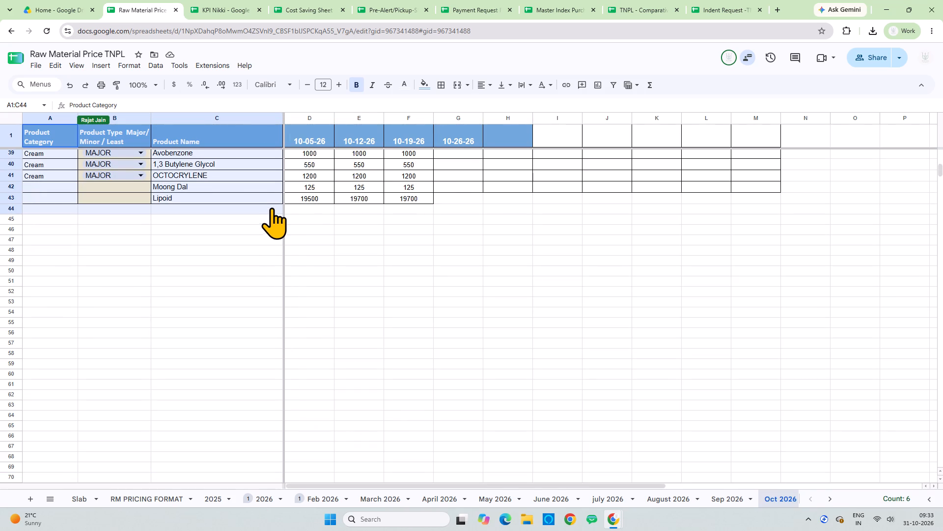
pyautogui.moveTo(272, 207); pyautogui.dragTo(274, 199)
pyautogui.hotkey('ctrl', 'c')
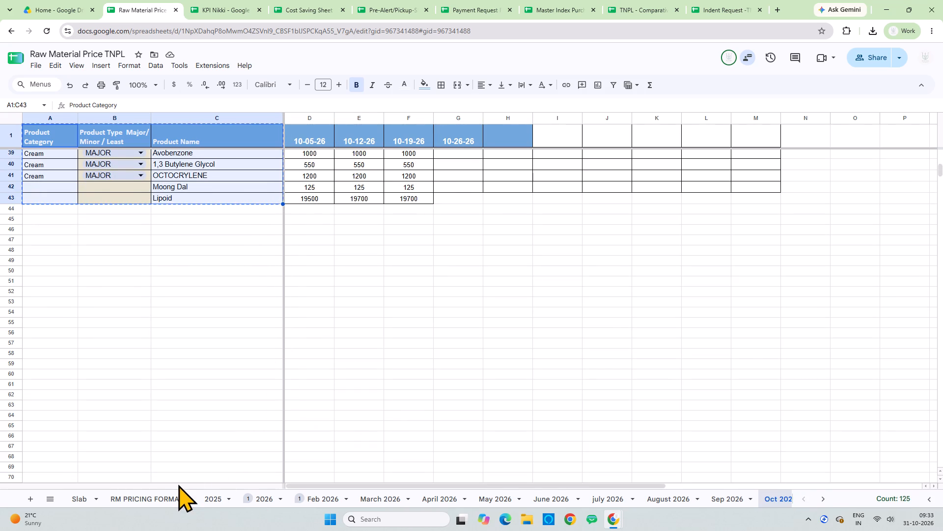
# Switch to the RM_Differential_Pricing_Tracker spreadsheet, open the Weekly Quotes sheet and select the first RM name cell, C6.
pyautogui.hotkey('alt', 'Tab')
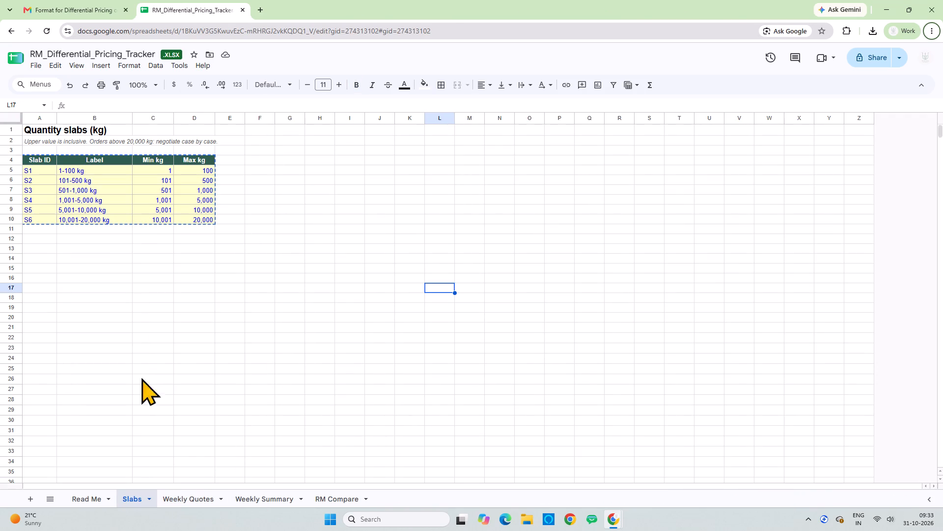
pyautogui.click(109, 239)
pyautogui.click(204, 493)
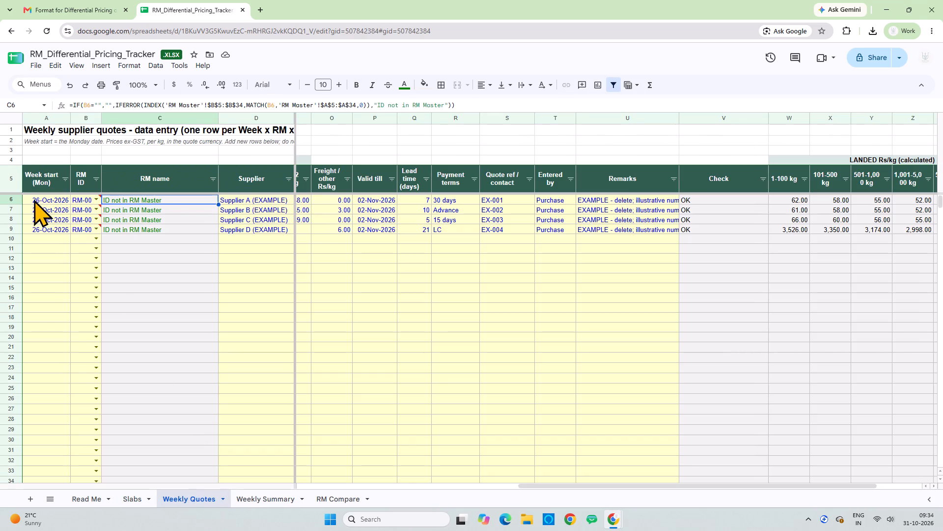
pyautogui.click(169, 200)
# Switch back to Raw Material Price TNPL and copy only the product names C2:C43, without the header, from Oct 2026.
pyautogui.hotkey('alt', 'Tab')
pyautogui.scroll(14, 227, 263)
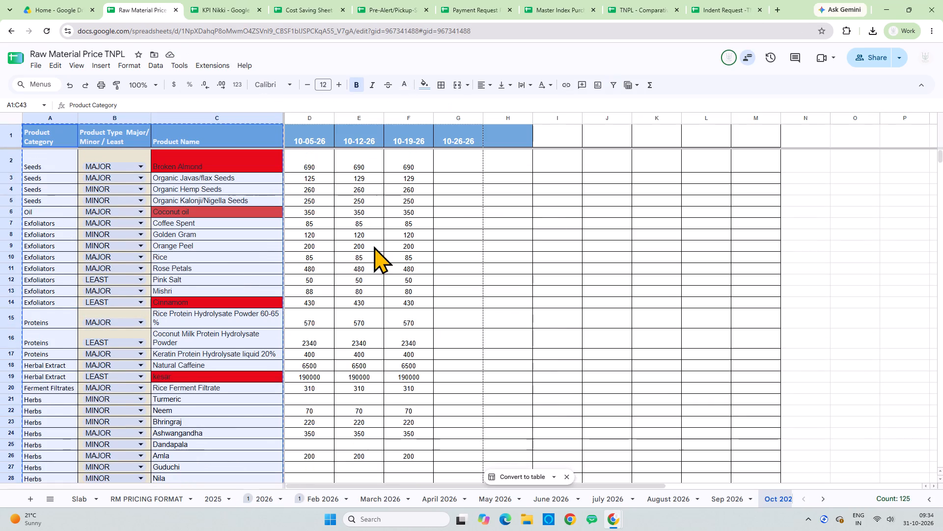
pyautogui.click(374, 246)
pyautogui.moveTo(229, 157); pyautogui.dragTo(205, 450)
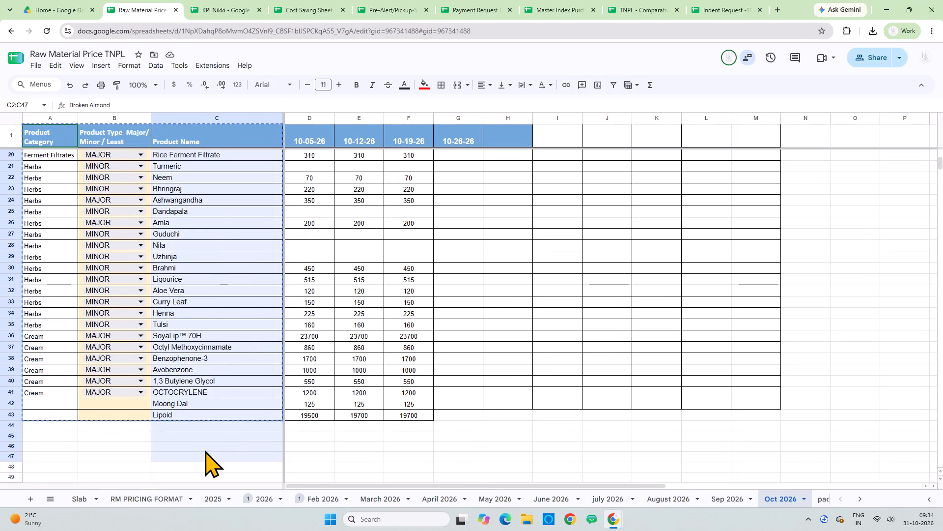
pyautogui.moveTo(205, 450); pyautogui.dragTo(209, 413)
pyautogui.hotkey('ctrl', 'c')
# Paste the copied product names into the RM name column of the tracker's Weekly Quotes sheet, starting at C6.
pyautogui.hotkey('alt', 'Tab')
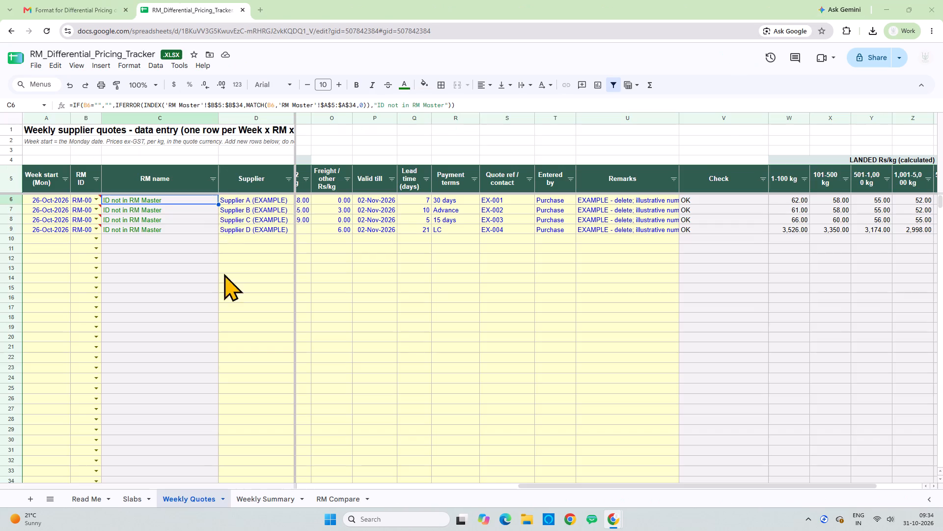
pyautogui.click(171, 271)
pyautogui.click(180, 201)
pyautogui.hotkey('ctrl', 'v')
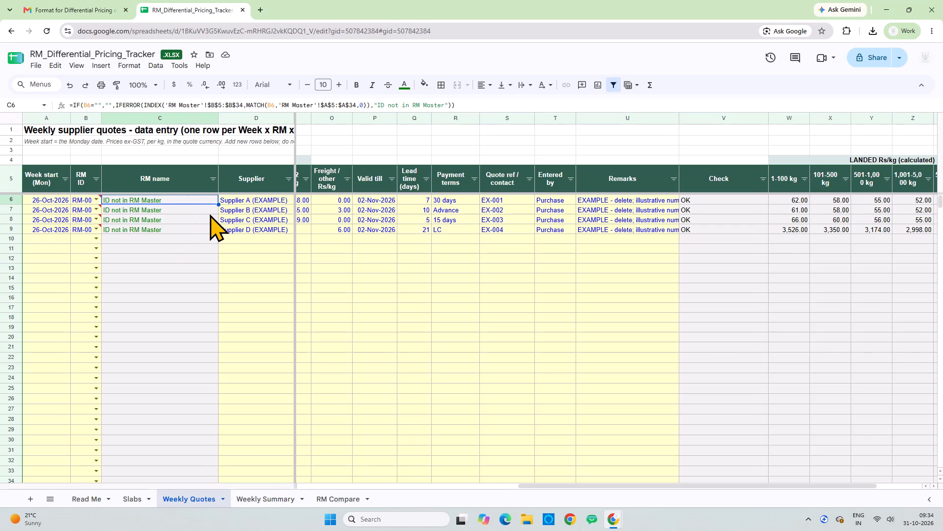
pyautogui.click(383, 334)
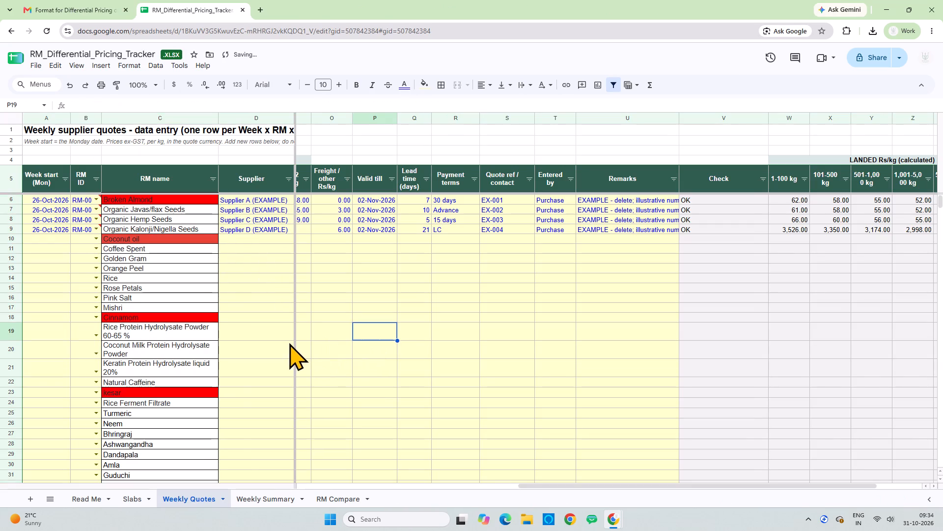
# Set the fill colour of the RM name cells C6:C55 to white.
pyautogui.moveTo(152, 197); pyautogui.dragTo(126, 530)
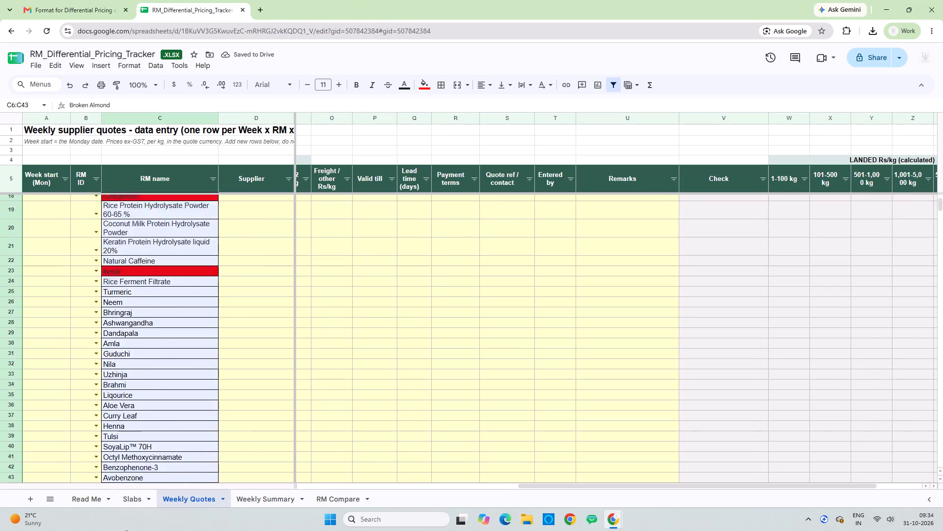
pyautogui.moveTo(126, 530); pyautogui.dragTo(142, 450)
pyautogui.click(426, 88)
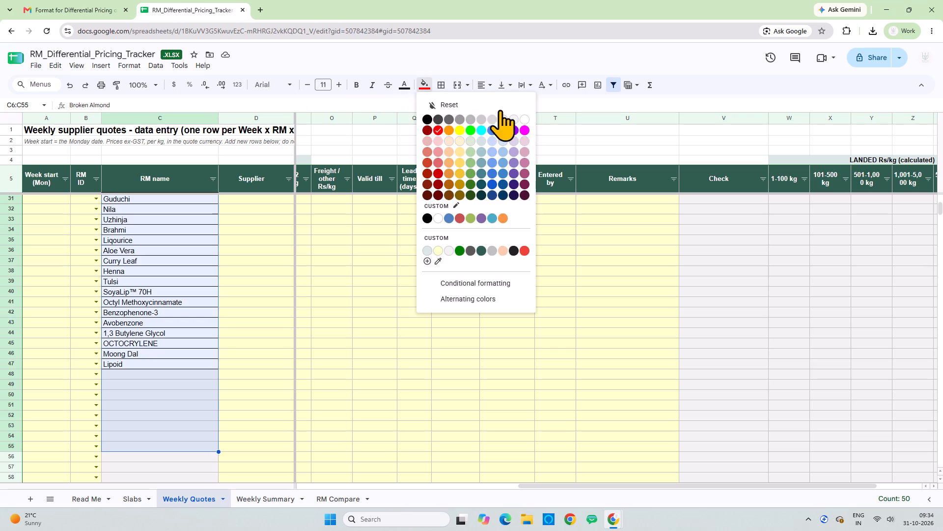
pyautogui.click(528, 121)
pyautogui.click(399, 336)
pyautogui.scroll(10, 133, 306)
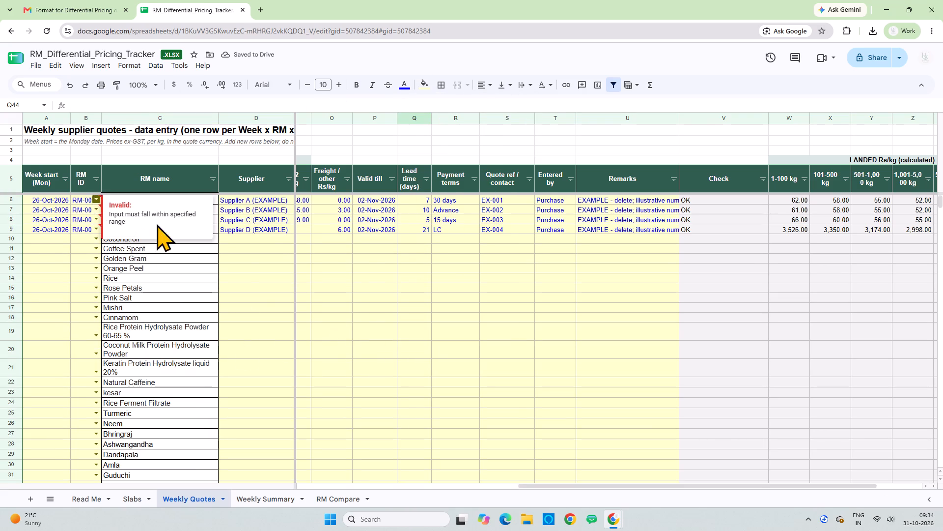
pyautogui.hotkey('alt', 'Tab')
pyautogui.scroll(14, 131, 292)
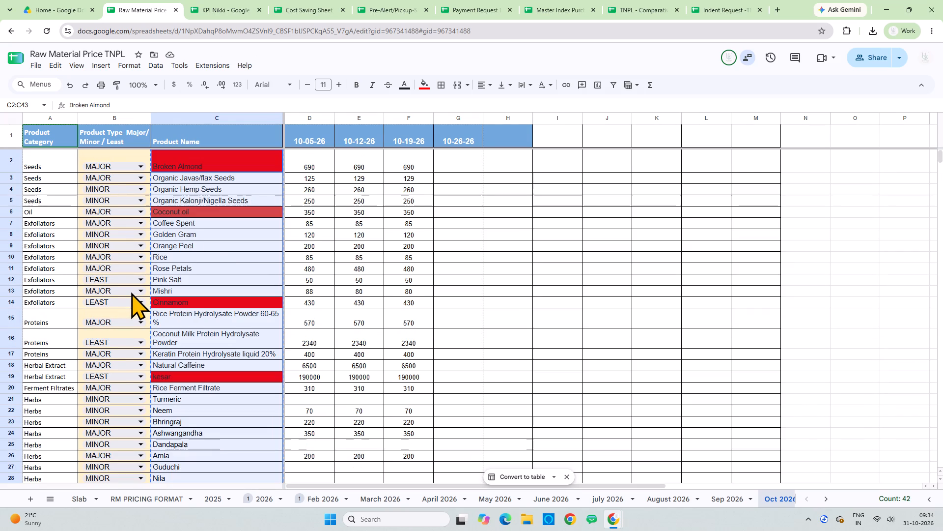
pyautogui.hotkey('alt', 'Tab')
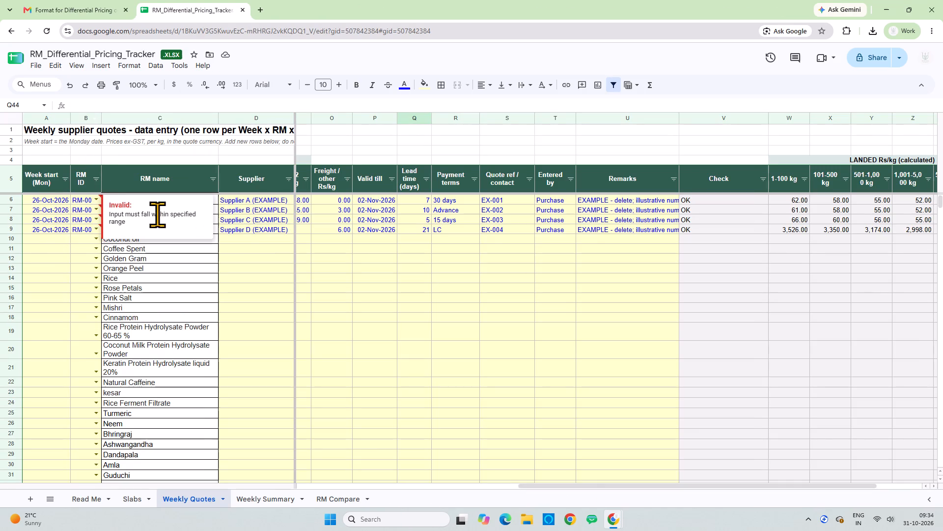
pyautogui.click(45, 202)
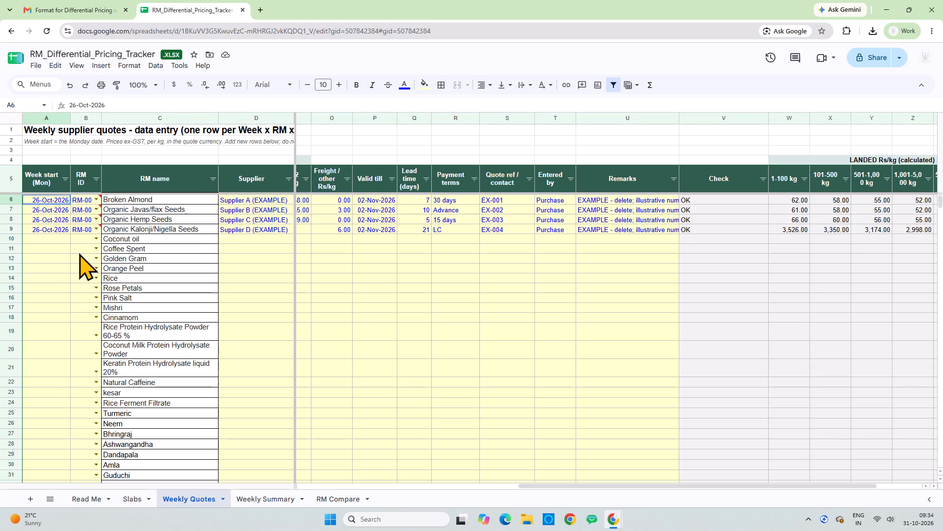
# Enter Kashmir Online store as the supplier for Broken Almond in cell D6.
pyautogui.click(246, 209)
pyautogui.click(251, 196)
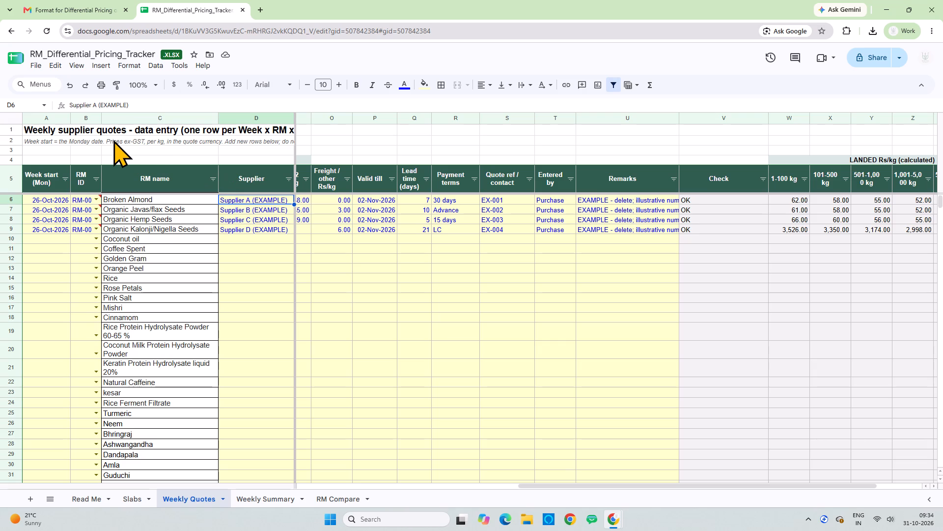
pyautogui.write('Kashmir Online tor')
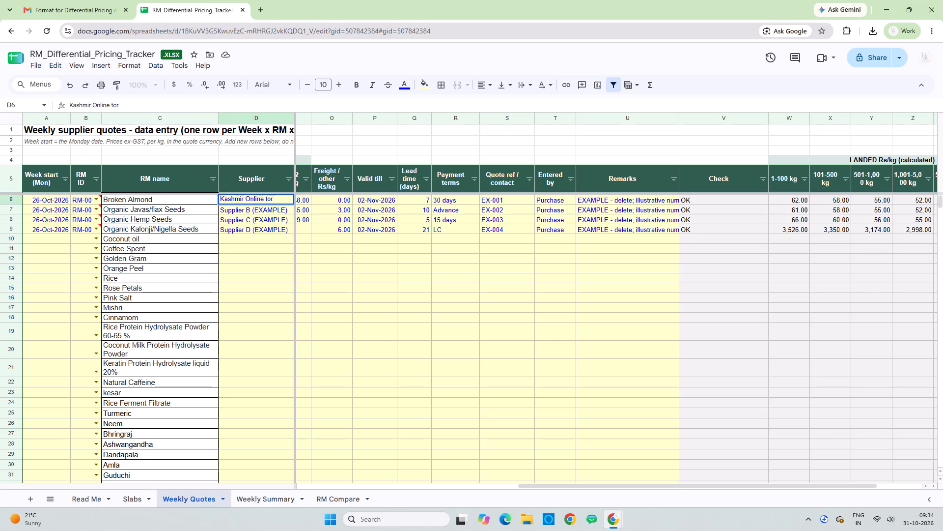
pyautogui.press('BackSpace')
pyautogui.press('BackSpace')
pyautogui.press('BackSpace')
pyautogui.write('store')
pyautogui.press('space')
pyautogui.click(240, 311)
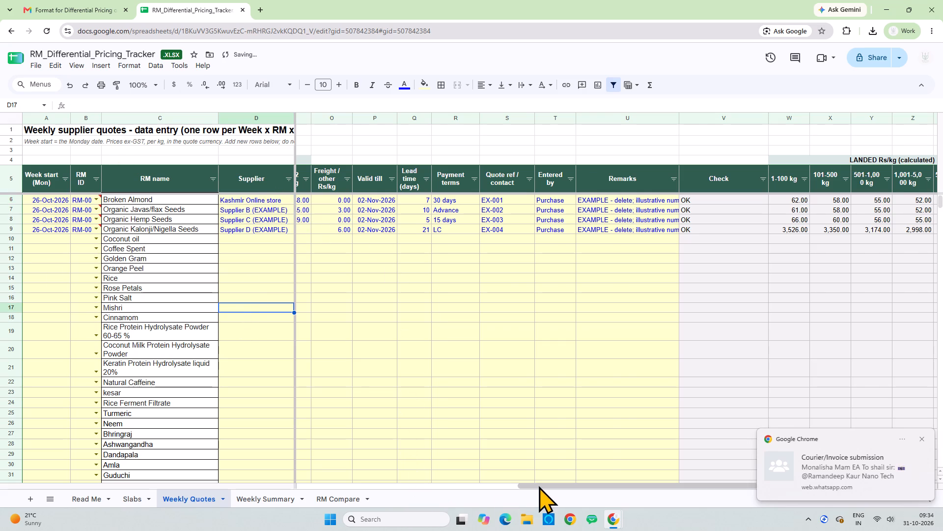
# Set the supplier location for Broken Almond in cell E6 to Kashmir.
pyautogui.moveTo(539, 485); pyautogui.dragTo(316, 496)
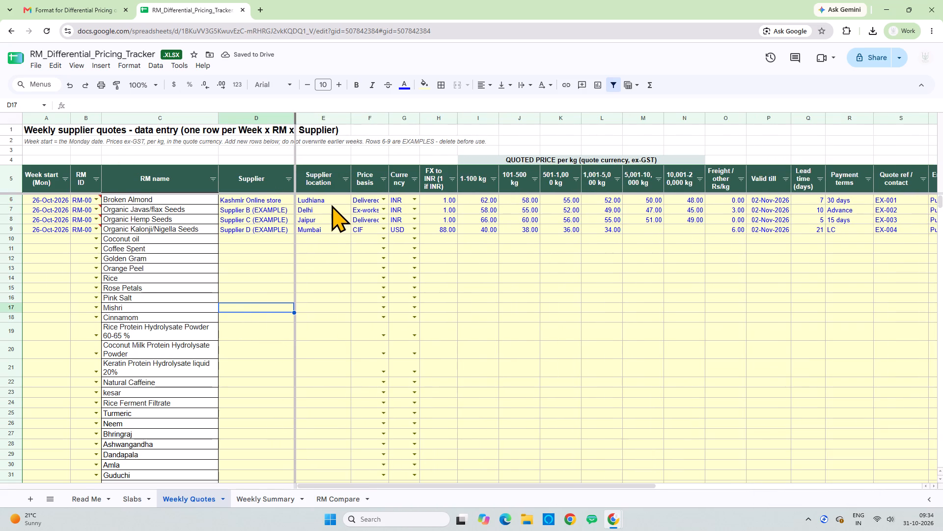
pyautogui.click(332, 201)
pyautogui.write('Kashmir')
pyautogui.press('space')
pyautogui.press('Right')
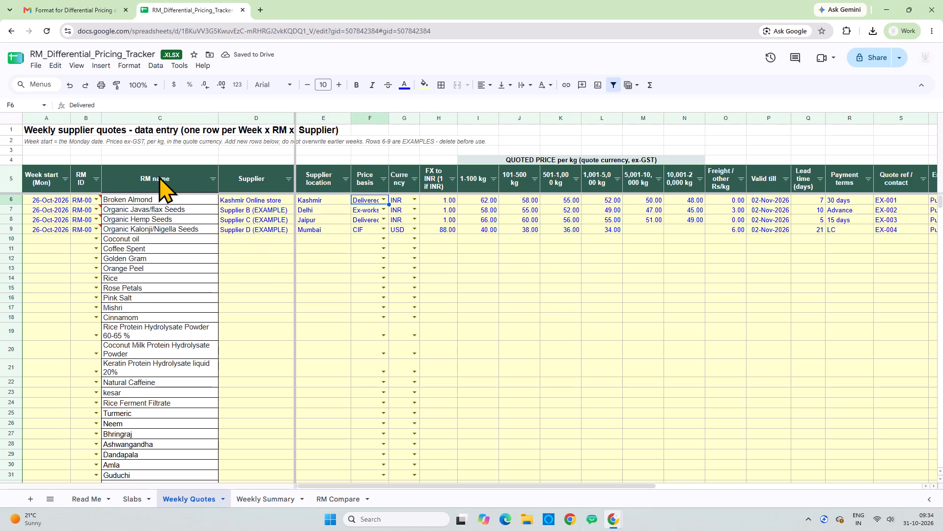
# Insert one blank row directly below the Broken Almond row, row 6.
pyautogui.click(0, 200)
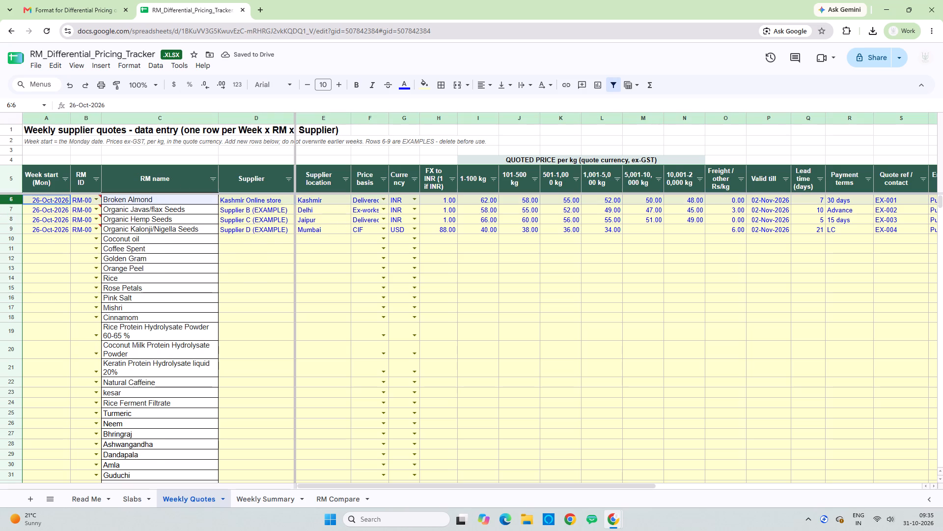
pyautogui.rightClick(0, 200)
pyautogui.click(81, 301)
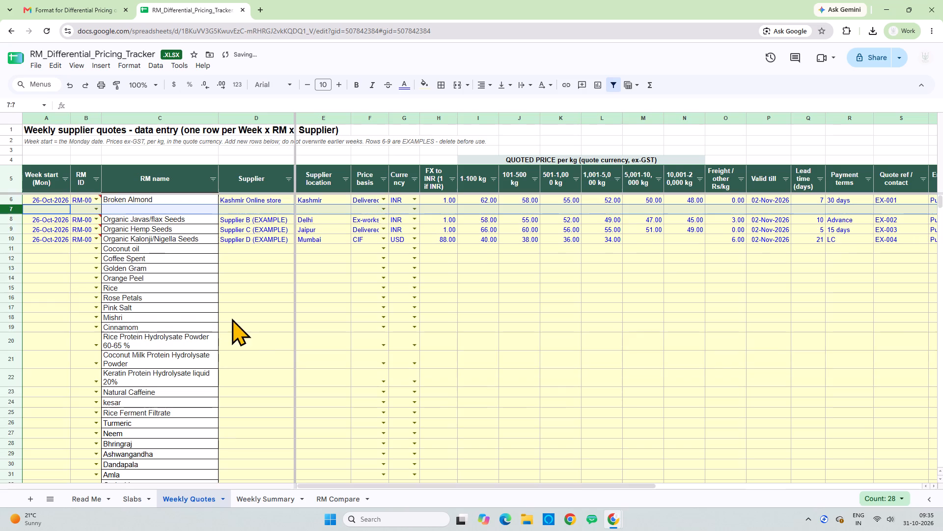
pyautogui.click(244, 326)
# Select the Broken Almond name cell together with the blank cell below it, C6:C7.
pyautogui.moveTo(170, 198); pyautogui.dragTo(170, 206)
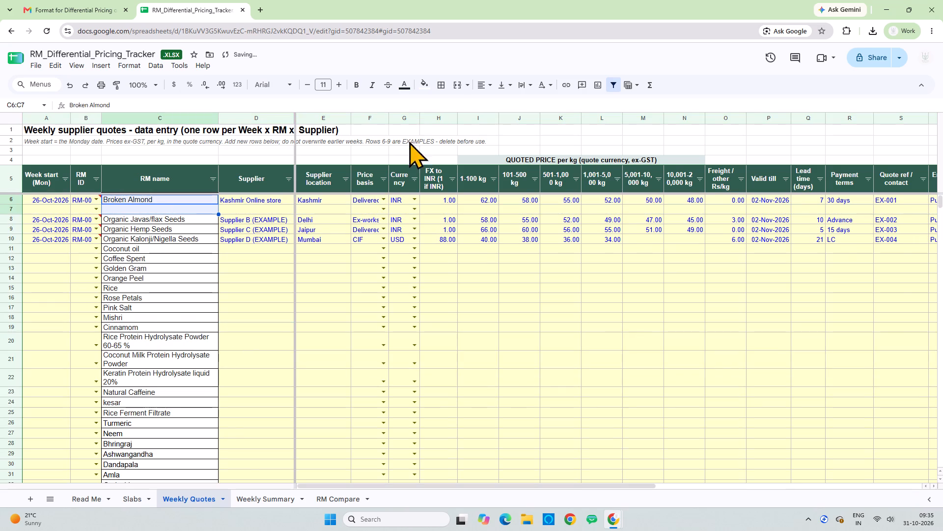
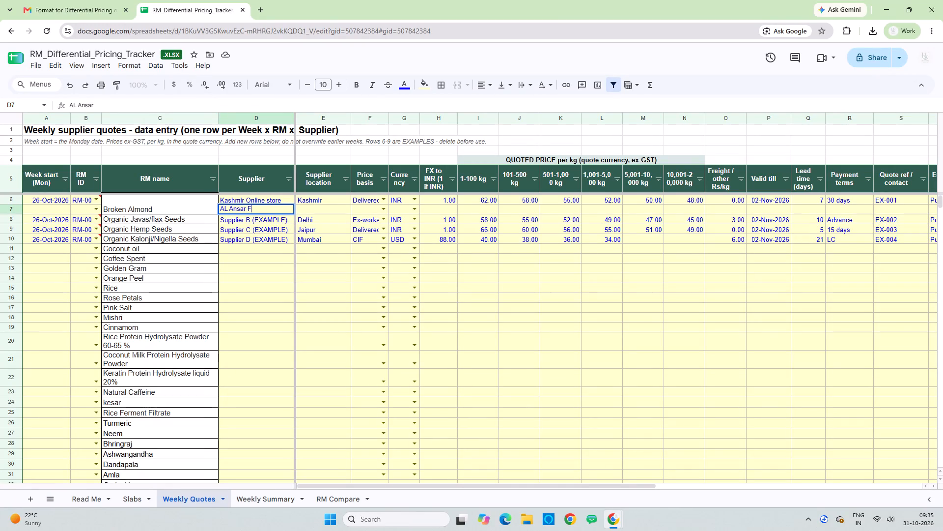
# Complete AL Ansar Food as the second Broken Almond supplier in D7, with Kashmir as its location in E7.
pyautogui.write('ood')
pyautogui.press('space')
pyautogui.press('Right')
pyautogui.write('Kashmir')
pyautogui.press('space')
pyautogui.press('Down')
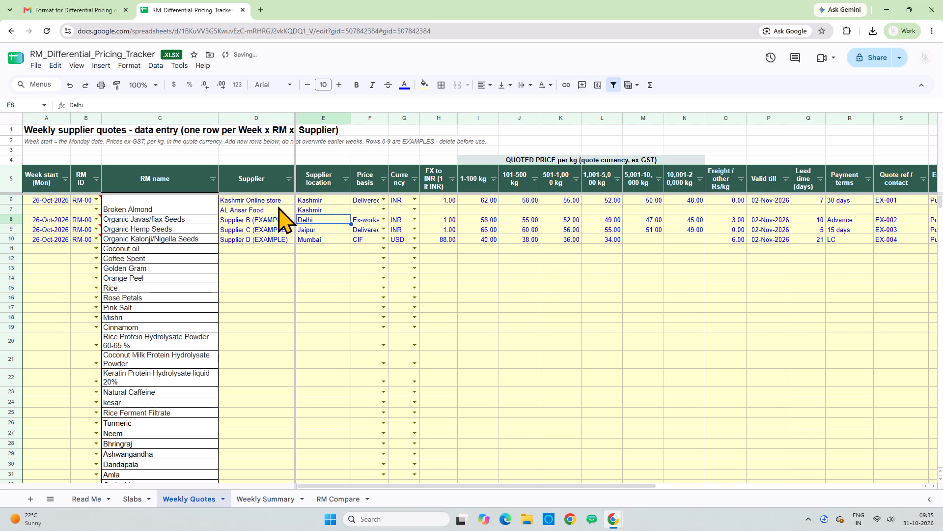
# Centre the Broken Almond name both horizontally and vertically in the merged cell C6:C7.
pyautogui.click(162, 206)
pyautogui.click(482, 88)
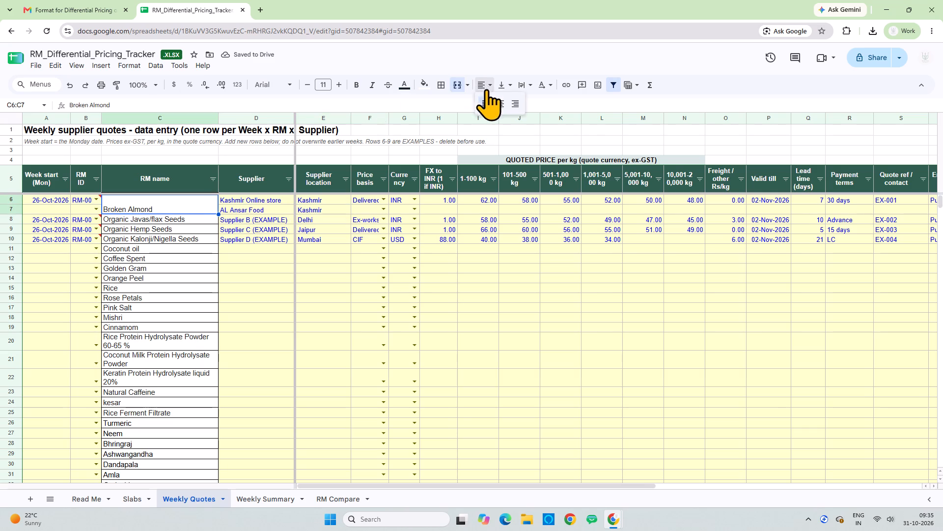
pyautogui.click(503, 102)
pyautogui.click(411, 321)
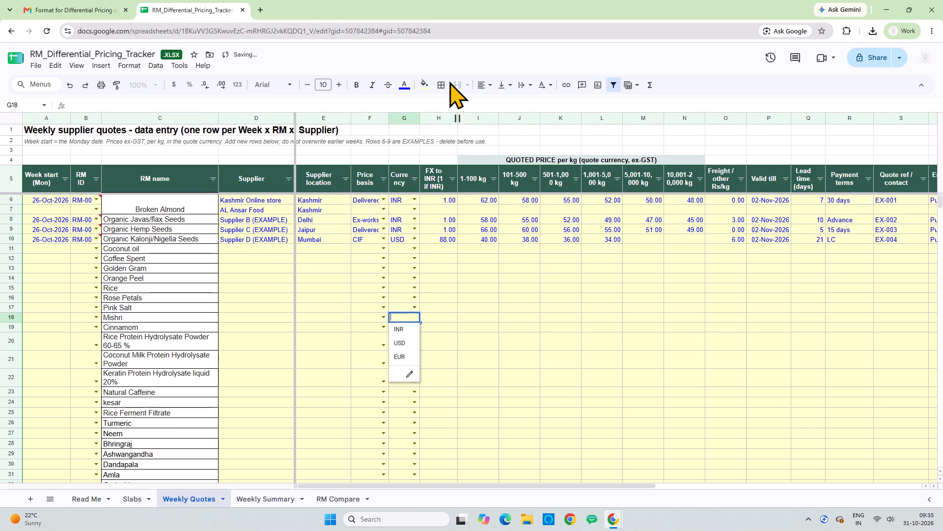
pyautogui.click(200, 202)
pyautogui.click(461, 84)
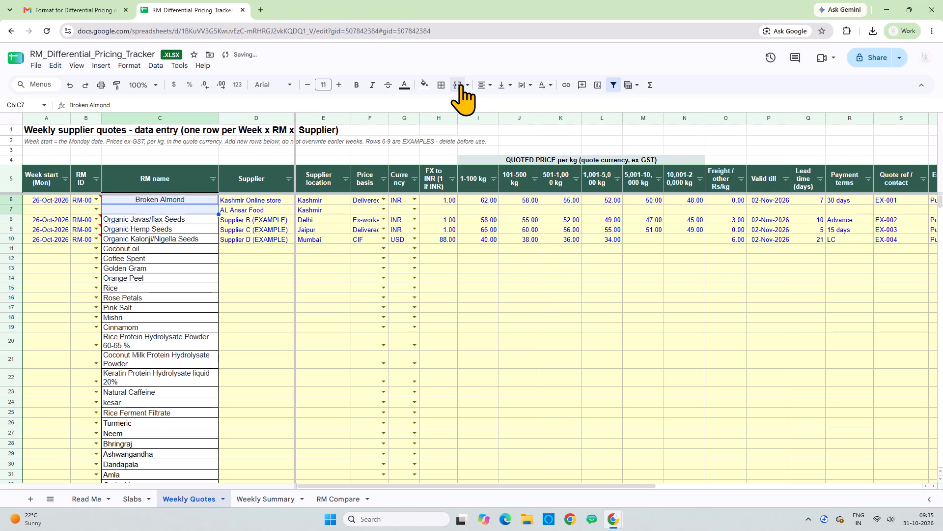
pyautogui.click(461, 84)
pyautogui.click(505, 86)
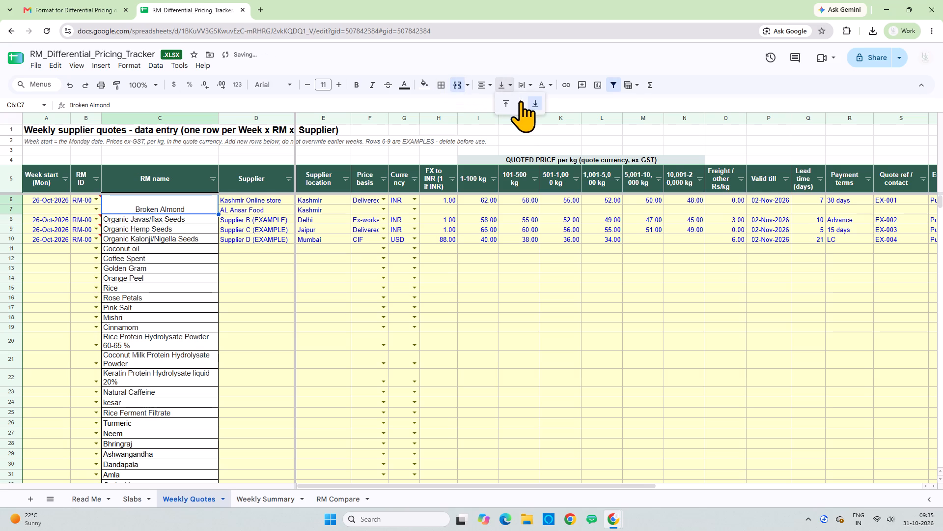
pyautogui.click(519, 101)
pyautogui.click(378, 345)
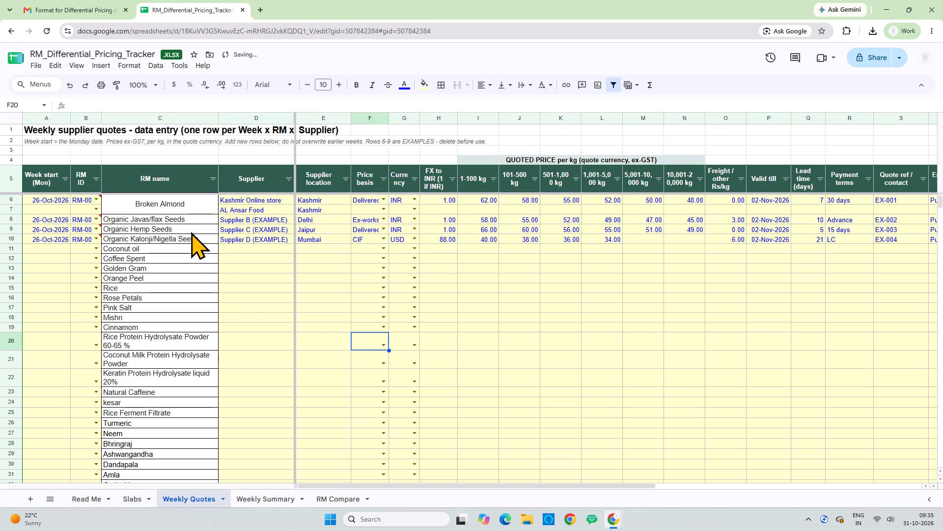
# Select the AL Ansar Food supplier cell, D7.
pyautogui.click(263, 213)
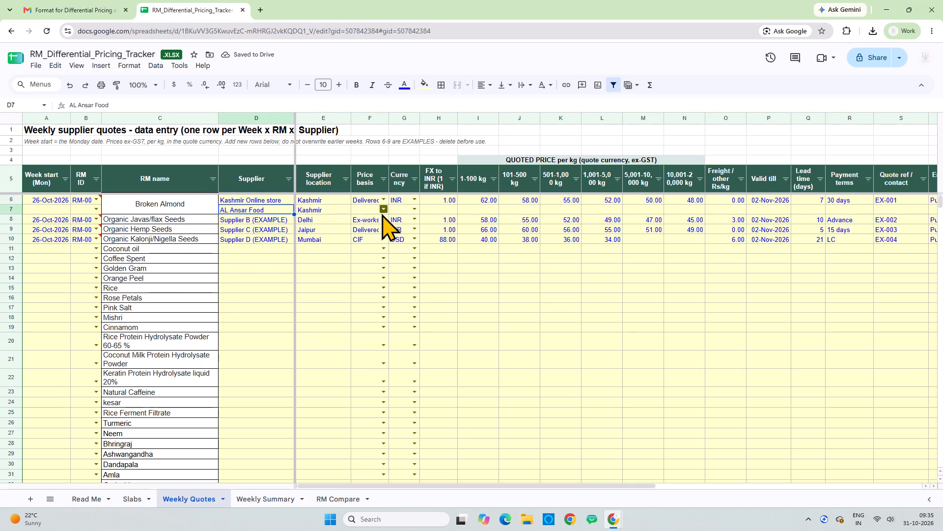
# Set the price basis for the Kashmir Online store quote of Broken Almond, cell F6, to FOB.
pyautogui.click(382, 213)
pyautogui.click(467, 324)
pyautogui.click(380, 201)
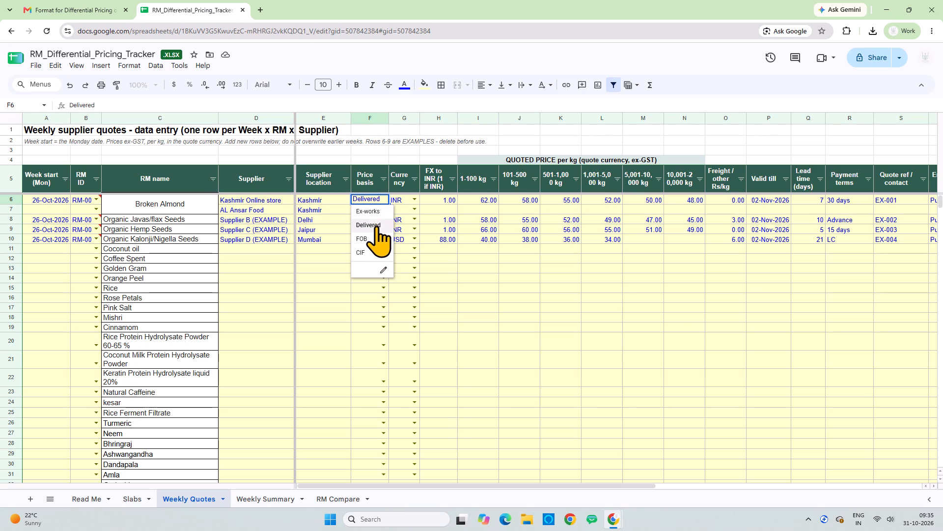
pyautogui.click(376, 226)
pyautogui.click(384, 200)
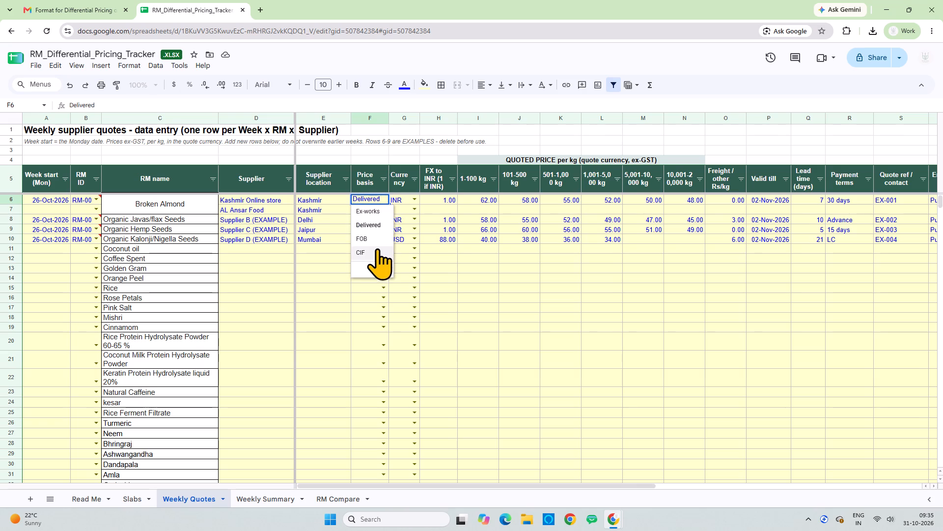
pyautogui.click(377, 239)
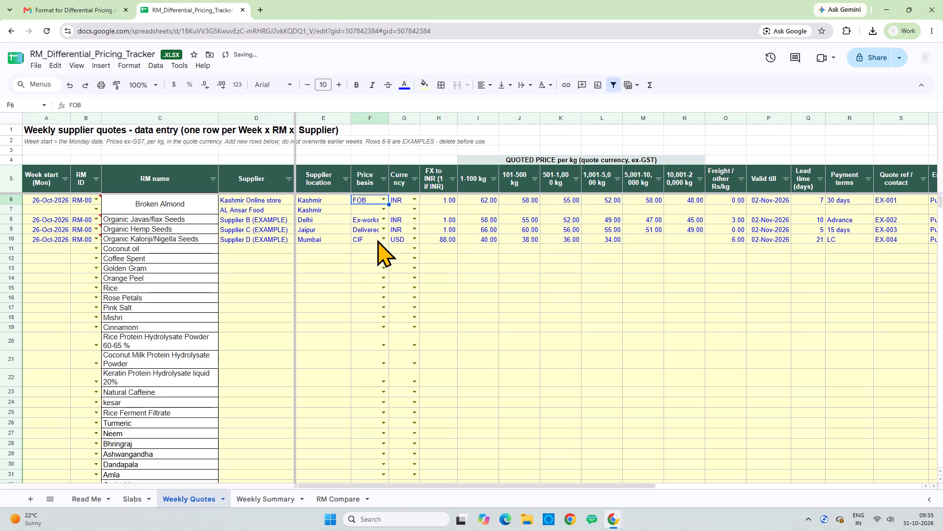
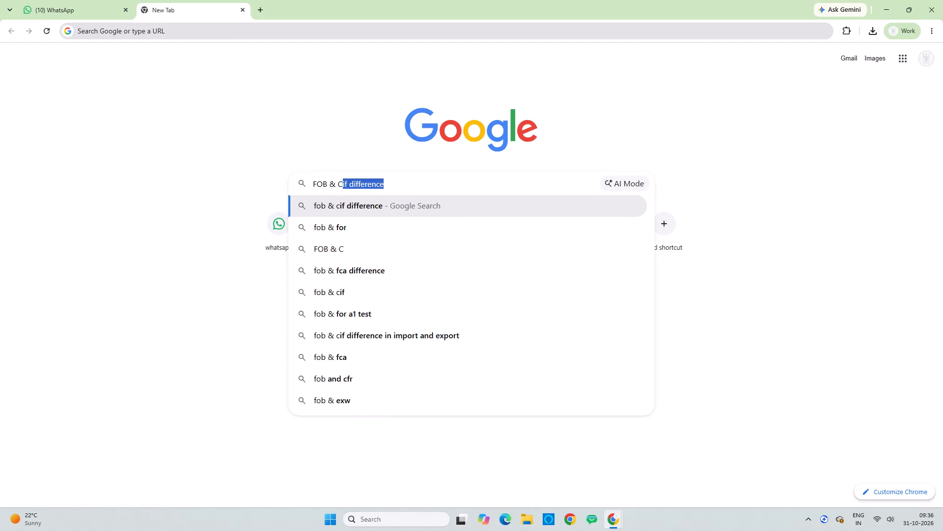
# Complete the Google query as "FOB & CIF difference" and run the search.
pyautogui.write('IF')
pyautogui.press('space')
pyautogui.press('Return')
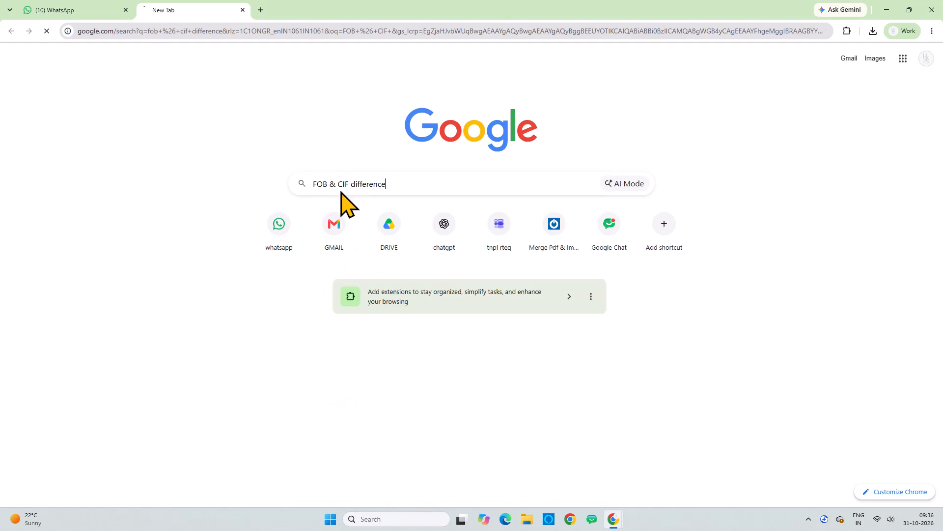
# Highlight the full form of CIF in the AI Overview's key differences to check what the term means.
pyautogui.click(246, 268)
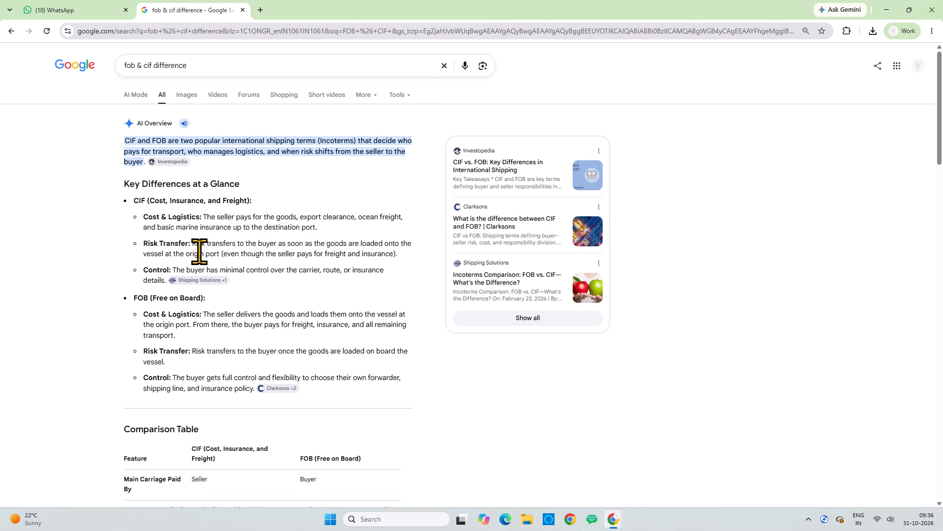
pyautogui.moveTo(148, 197); pyautogui.dragTo(250, 201)
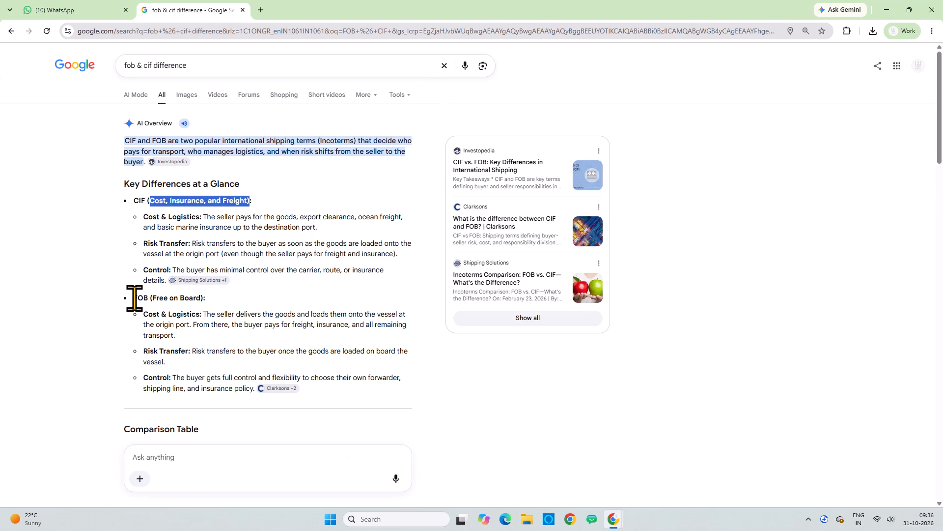
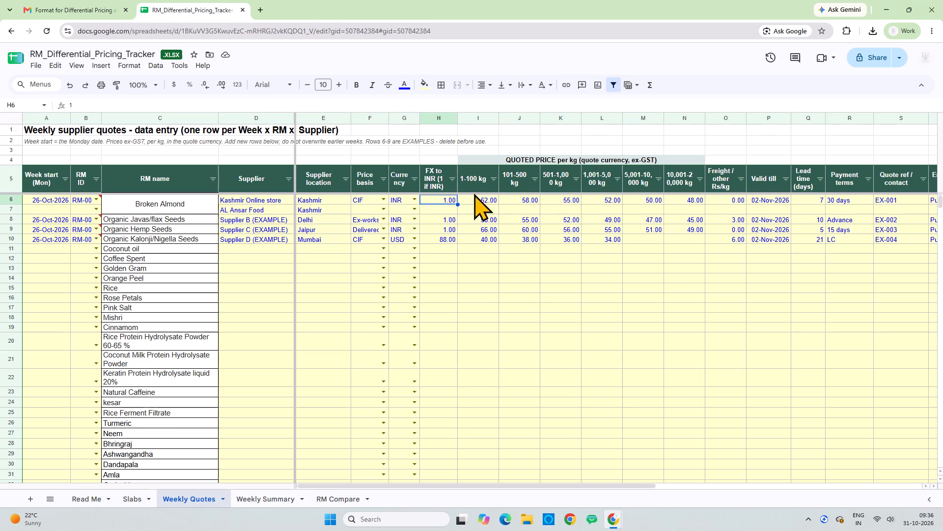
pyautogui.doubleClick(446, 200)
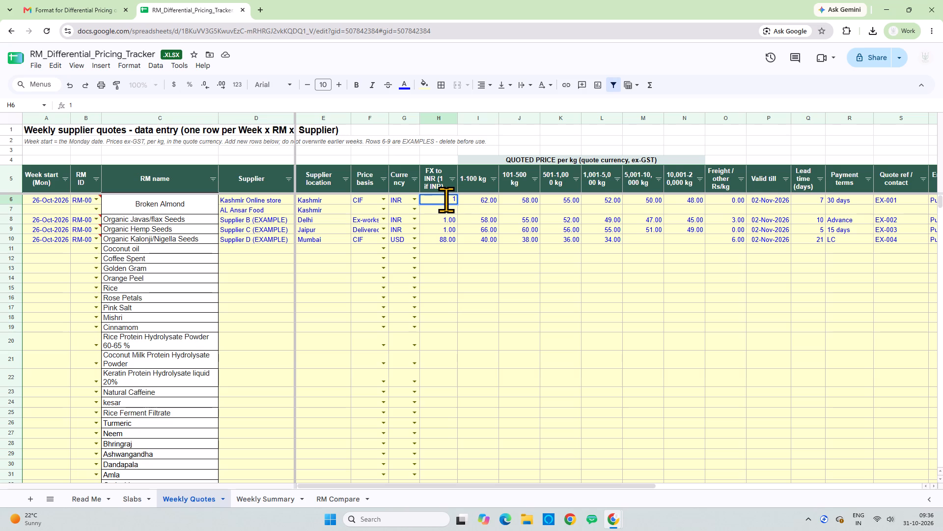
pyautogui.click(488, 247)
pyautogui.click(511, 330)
# Set Kashmir Online store's Broken Almond prices to 700 for 1-100 kg, 690 for 101-500 kg and 680 for 501-1,000 kg.
pyautogui.click(484, 199)
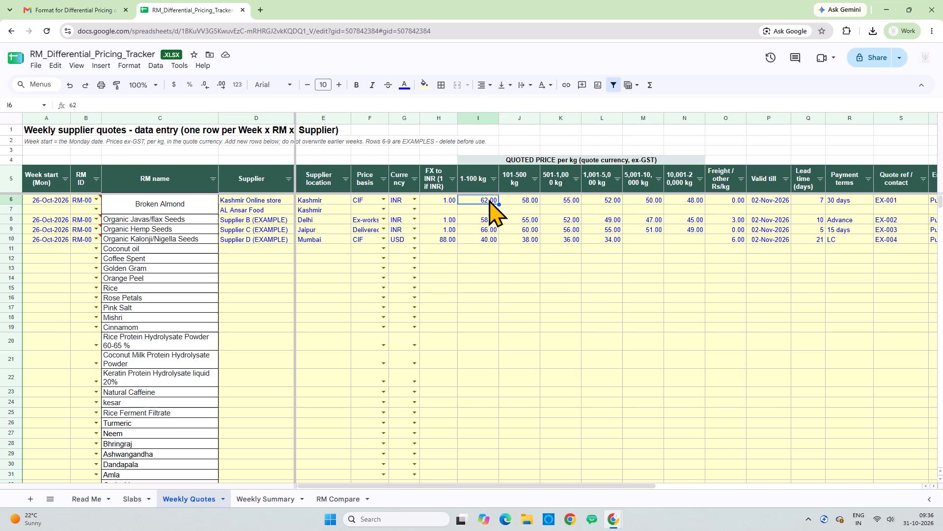
pyautogui.write('670')
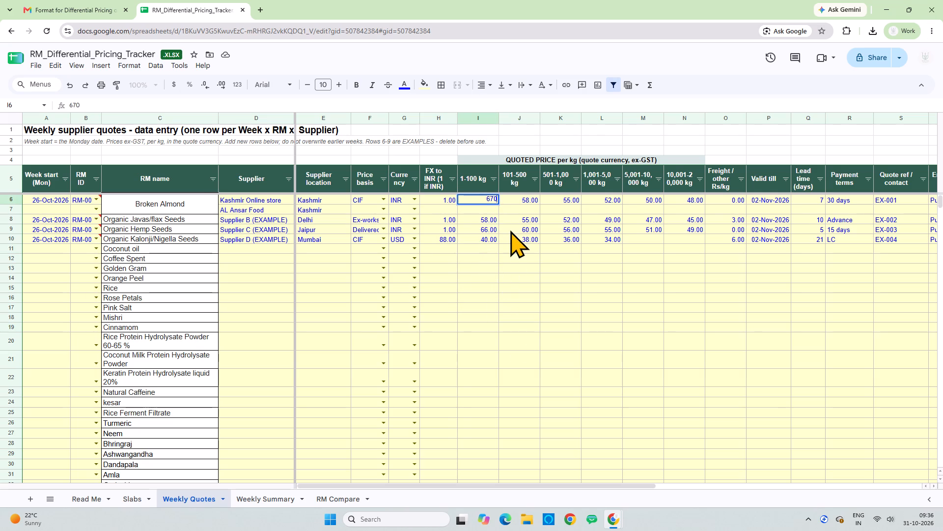
pyautogui.press('BackSpace')
pyautogui.press('BackSpace')
pyautogui.press('BackSpace')
pyautogui.write('700')
pyautogui.press('Right')
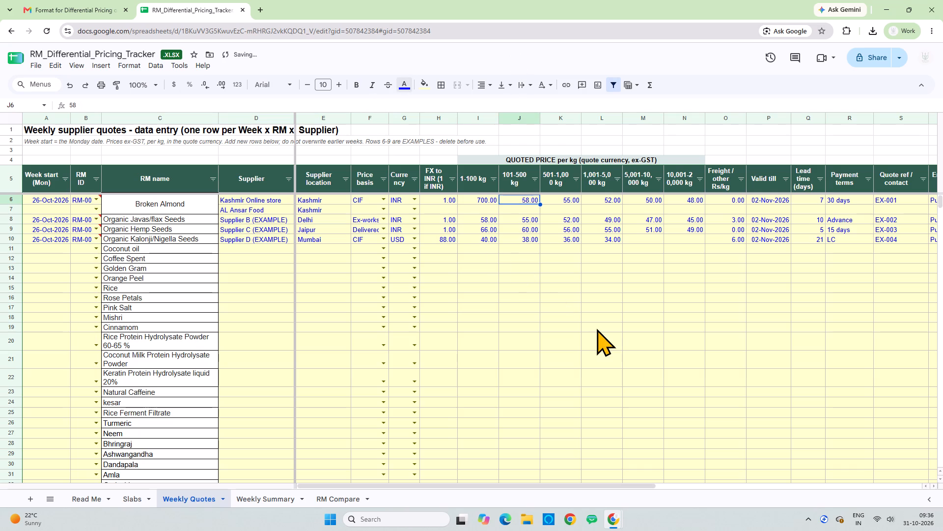
pyautogui.click(595, 328)
pyautogui.click(523, 202)
pyautogui.scroll(1, 523, 202)
pyautogui.write('690')
pyautogui.click(519, 368)
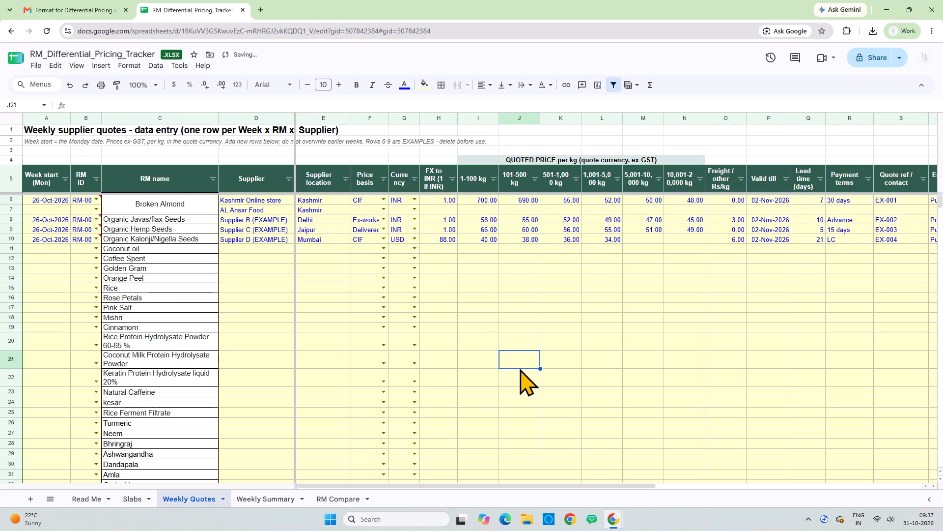
pyautogui.click(577, 202)
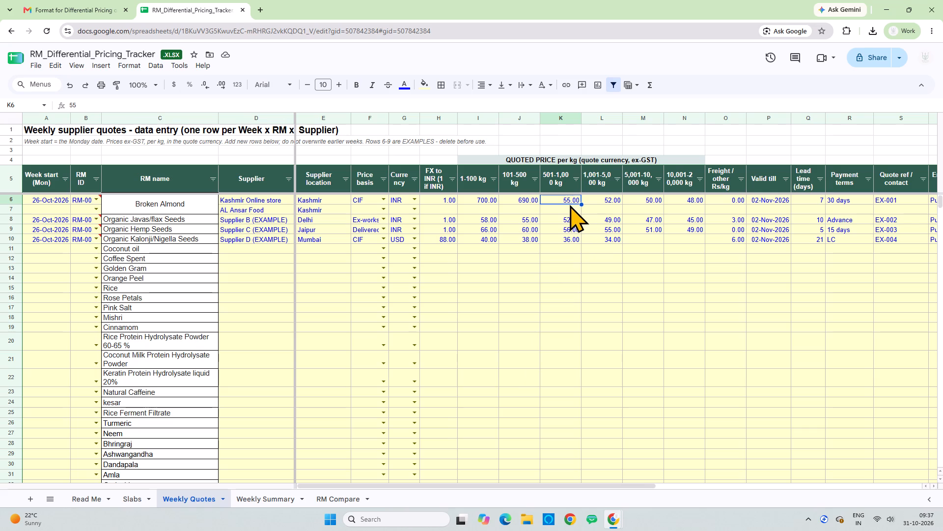
pyautogui.write('680')
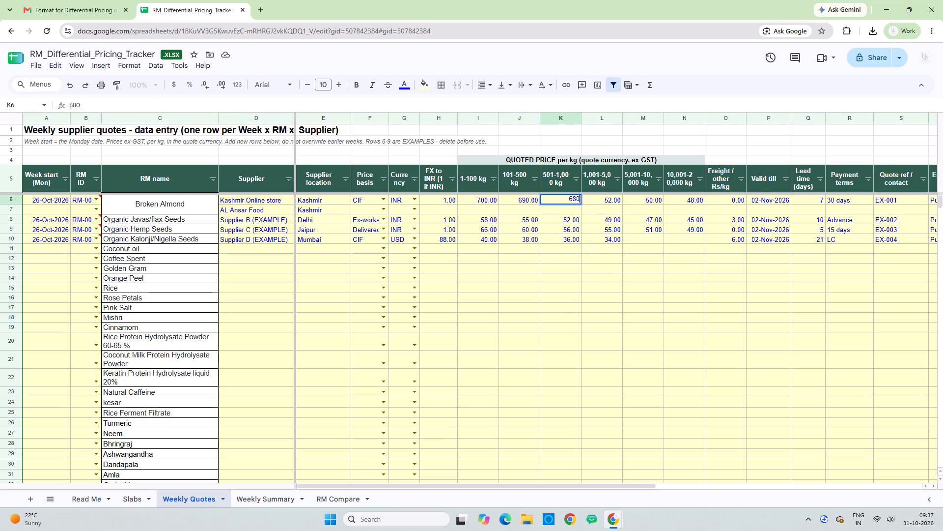
pyautogui.press('Right')
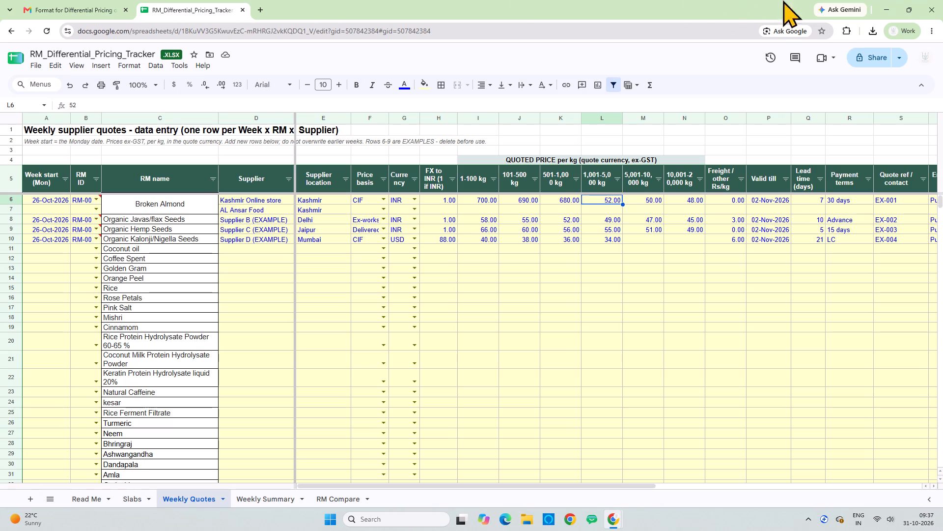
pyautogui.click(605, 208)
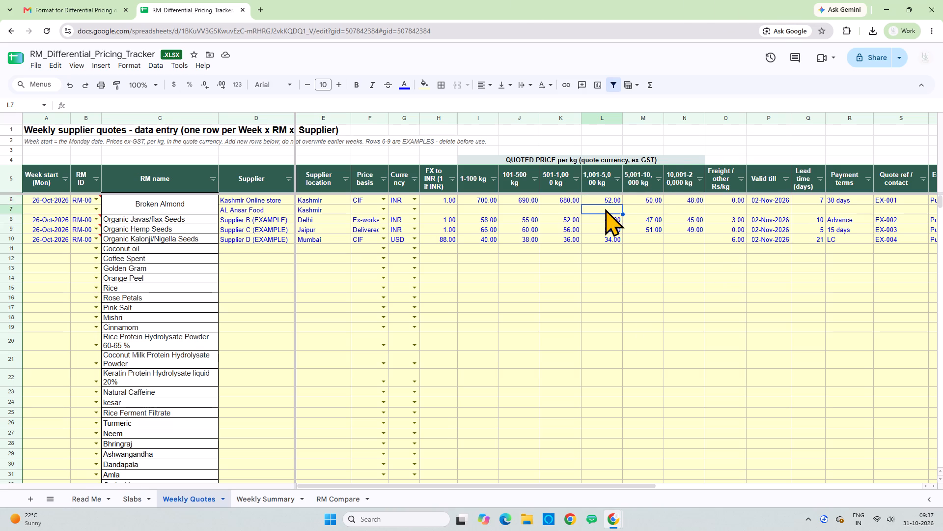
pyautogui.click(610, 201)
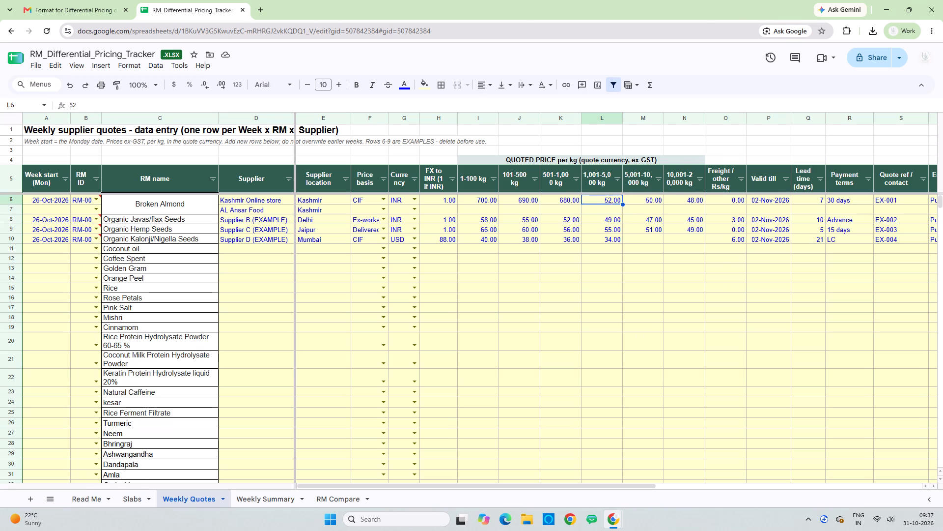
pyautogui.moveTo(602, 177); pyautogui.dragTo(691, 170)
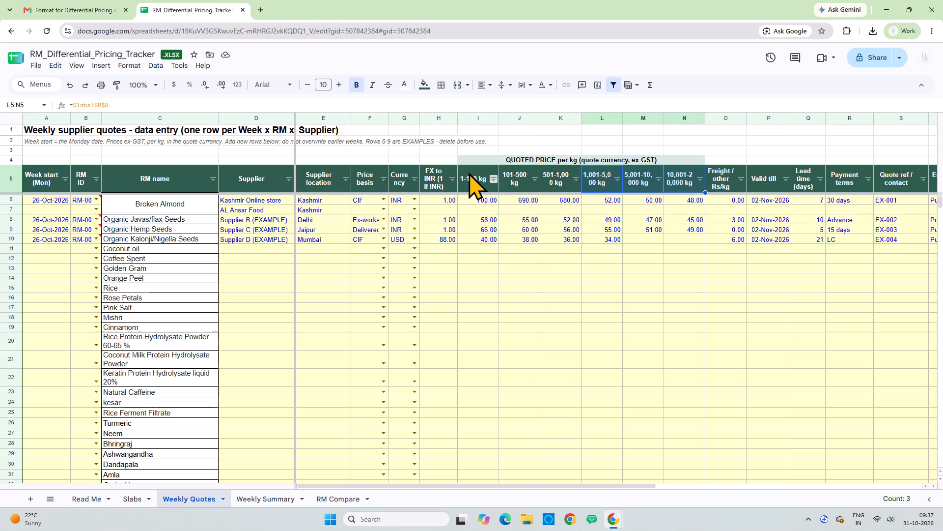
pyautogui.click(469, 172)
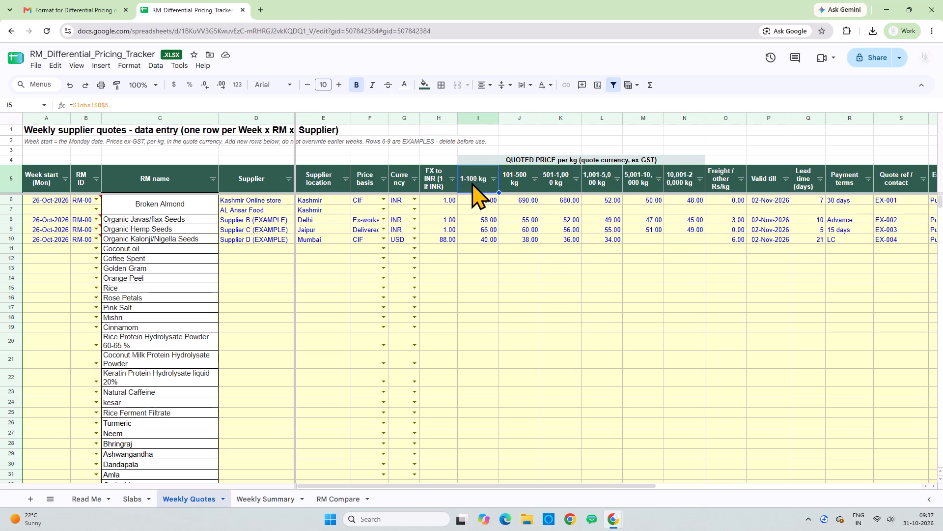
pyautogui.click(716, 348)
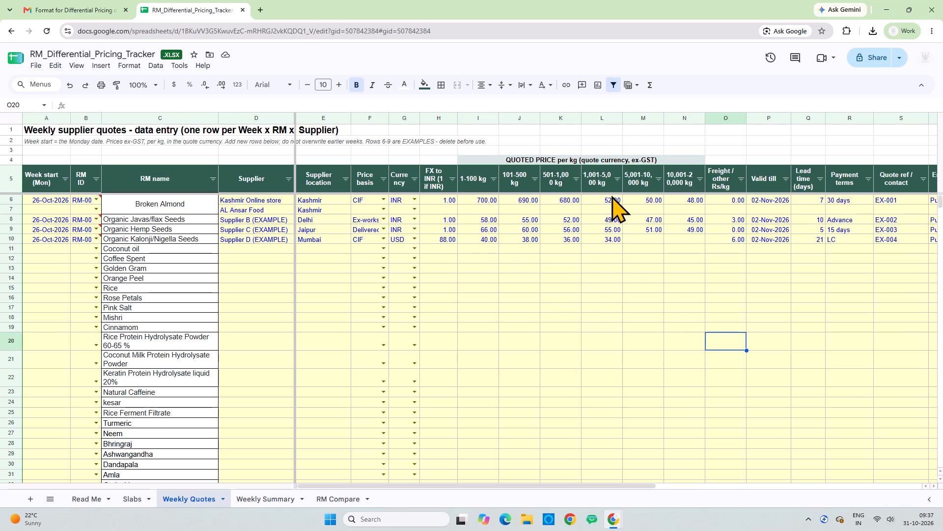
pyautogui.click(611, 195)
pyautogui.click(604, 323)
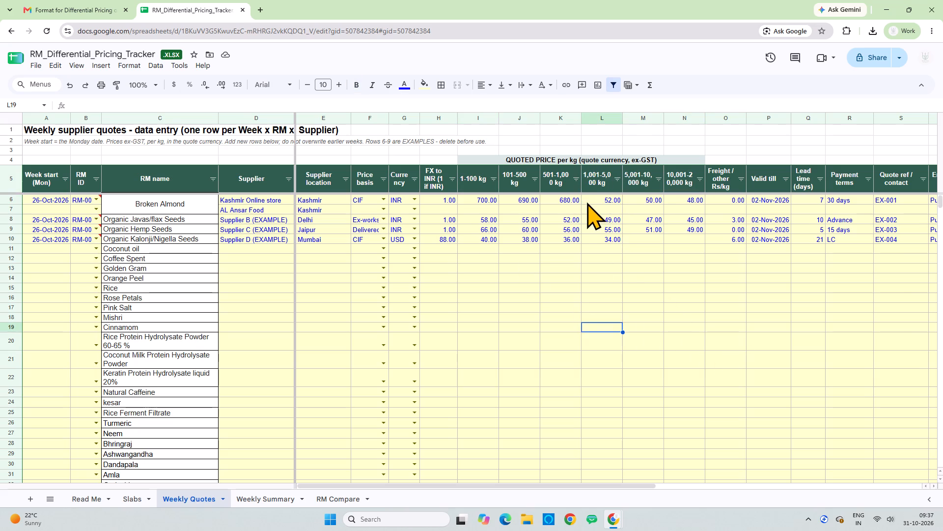
# Set Kashmir Online store's Broken Almond prices to 650 for 1,001-5,000 kg, 580 for 5,001-10,000 kg and 550 for the largest slab.
pyautogui.click(594, 205)
pyautogui.write('650')
pyautogui.press('Right')
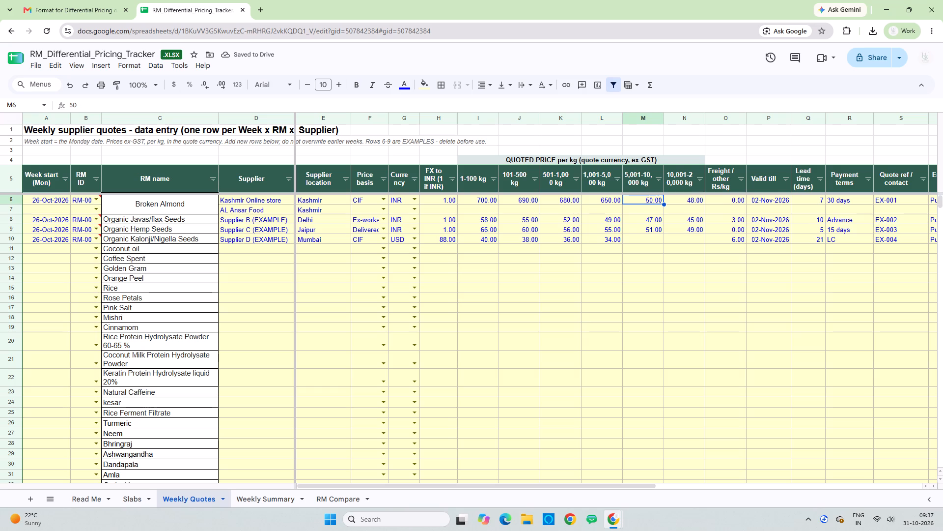
pyautogui.press('5')
pyautogui.write('80')
pyautogui.press('Right')
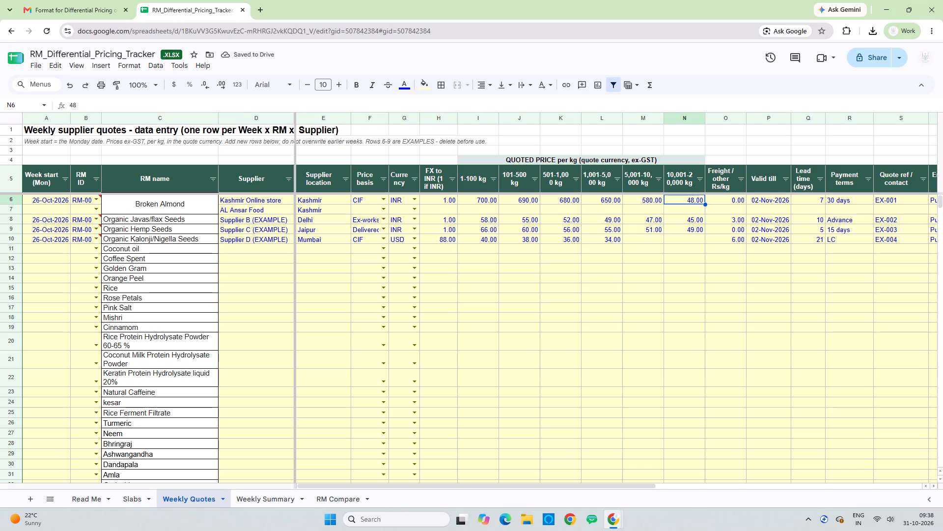
pyautogui.write('550')
pyautogui.press('Left')
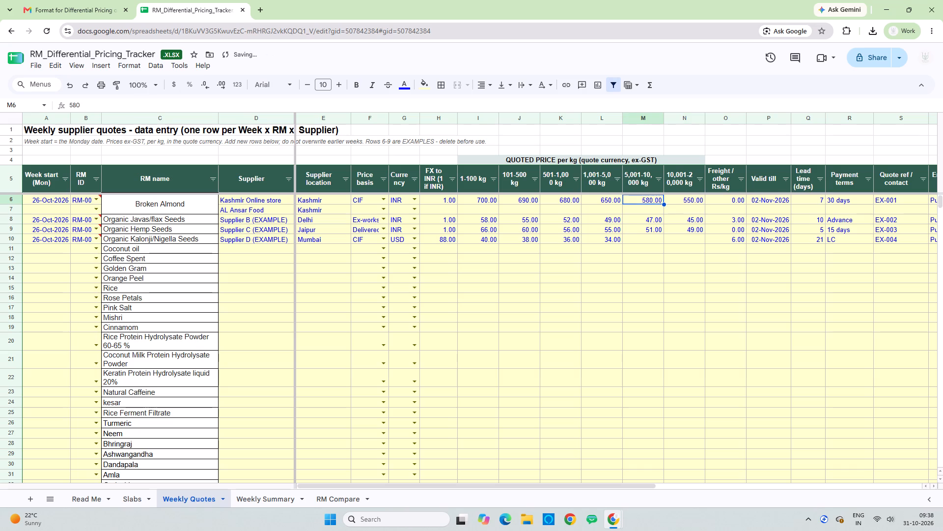
# Select the price basis cell of the AL Ansar Food row, F7.
pyautogui.press('Left')
pyautogui.press('Left')
pyautogui.press('Left')
pyautogui.press('Left')
pyautogui.press('Left')
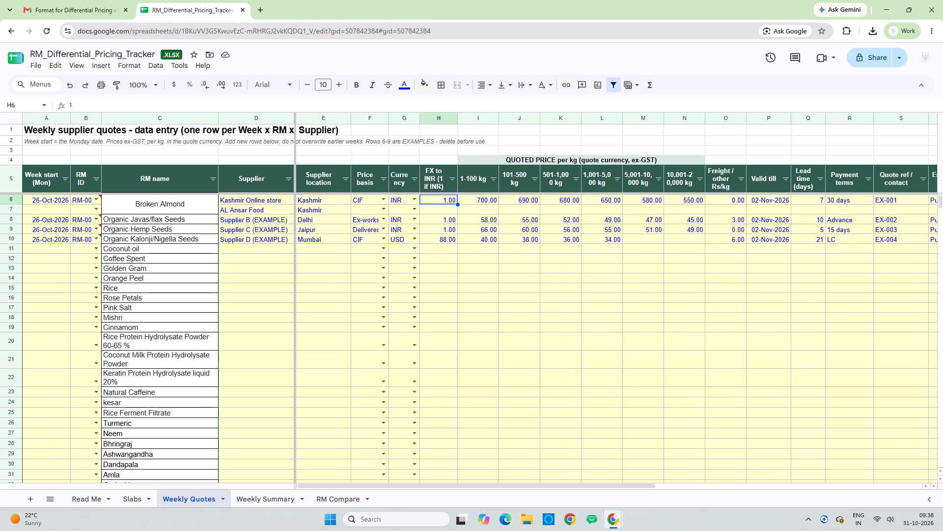
pyautogui.press('Down')
pyautogui.press('Left')
pyautogui.press('Left')
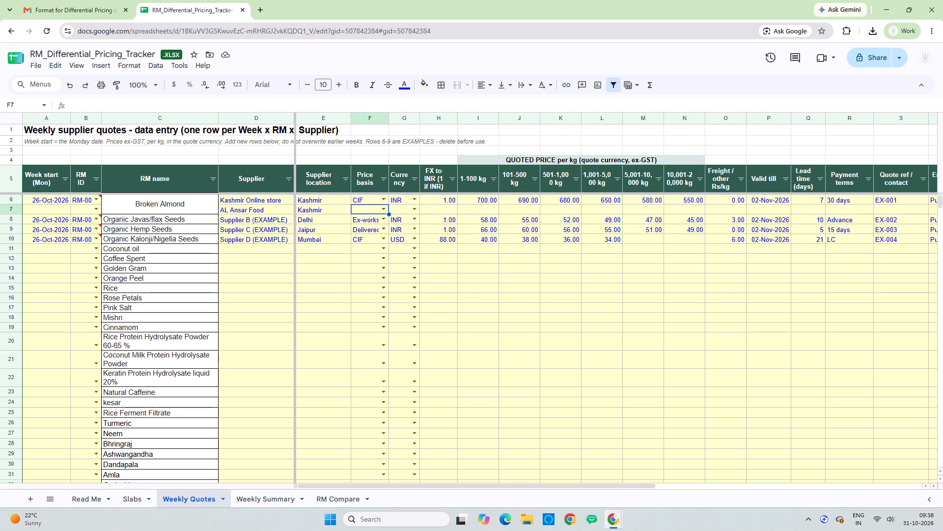
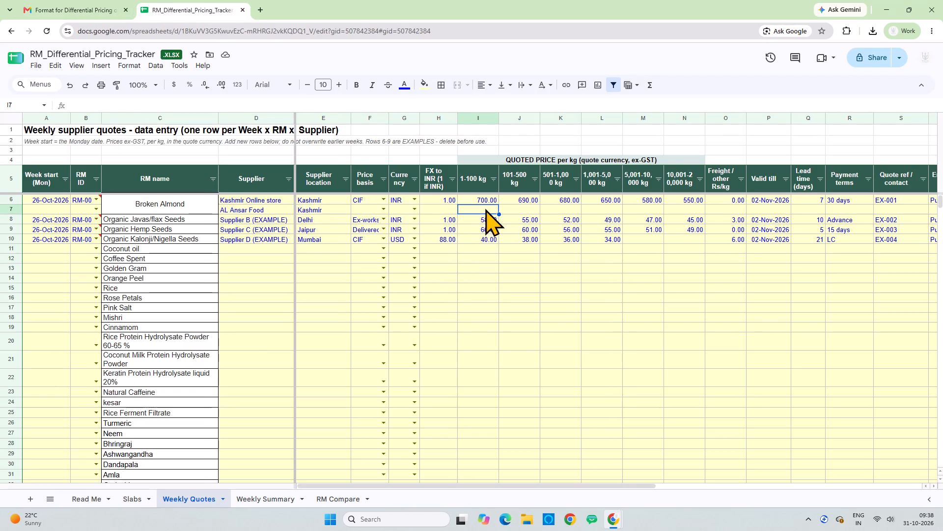
# Set AL Ansar Food's Broken Almond prices to 650 for 1-100 kg, 640 for 101-500 kg and 630 for 501-1,000 kg.
pyautogui.write('650')
pyautogui.press('Right')
pyautogui.write('64')
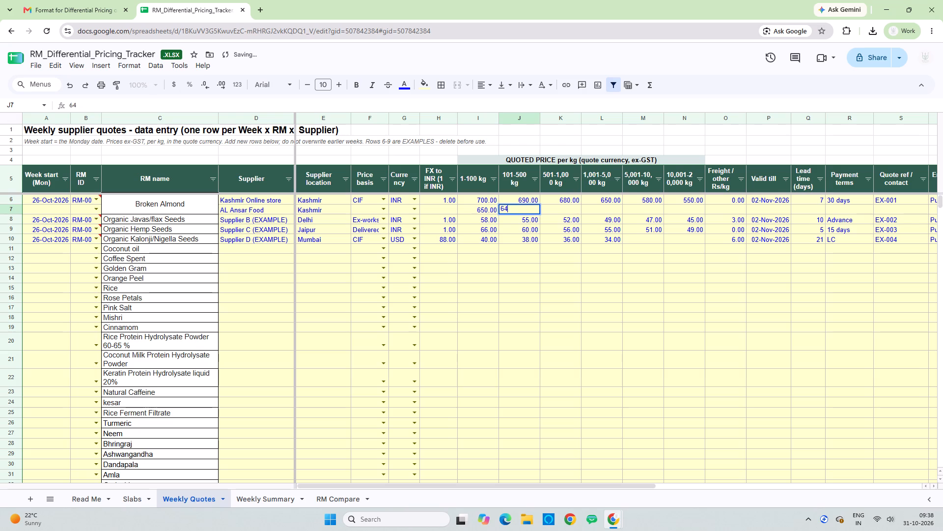
pyautogui.press('0')
pyautogui.press('Right')
pyautogui.write('6300')
pyautogui.press('BackSpace')
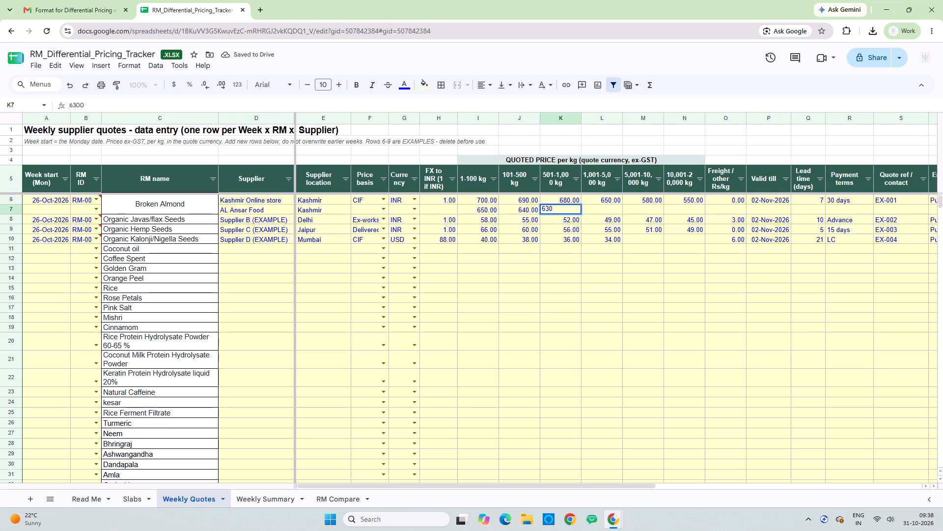
pyautogui.press('Right')
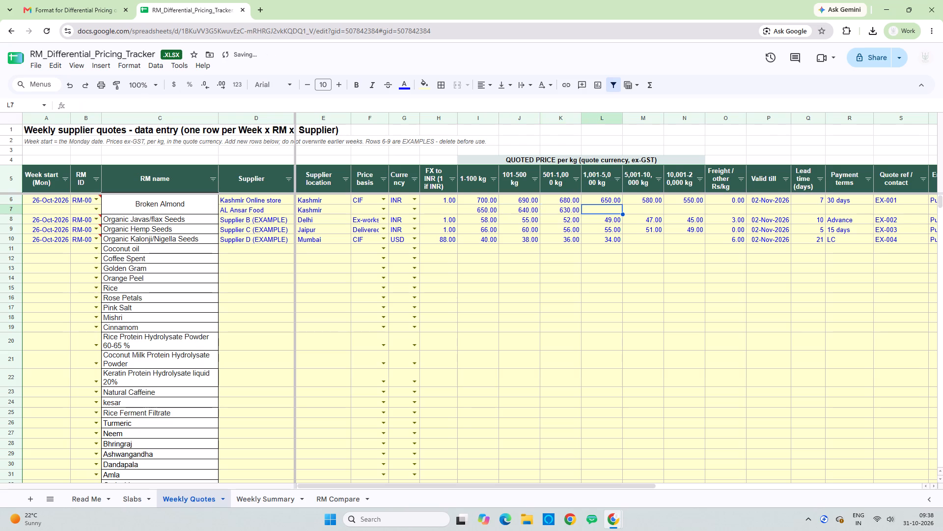
# Set AL Ansar Food's Broken Almond prices to 600 for 1,001-5,000 kg, 550 for 5,001-10,000 kg and 500 for the largest slab.
pyautogui.write('600')
pyautogui.press('Right')
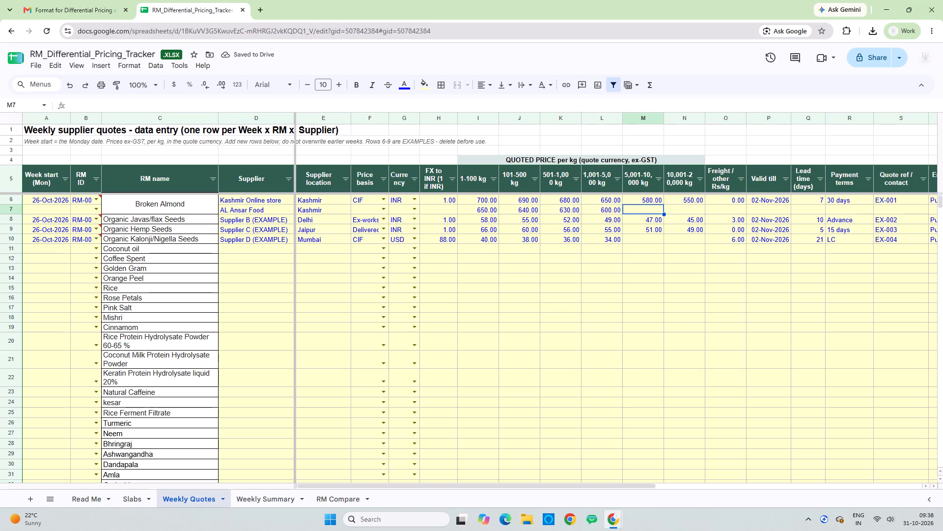
pyautogui.write('550')
pyautogui.press('Right')
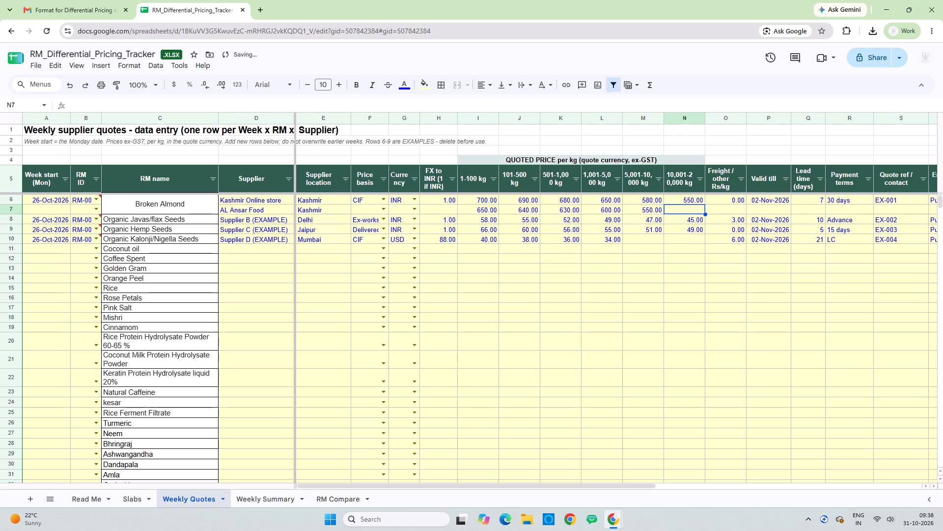
pyautogui.press('5')
pyautogui.write('00')
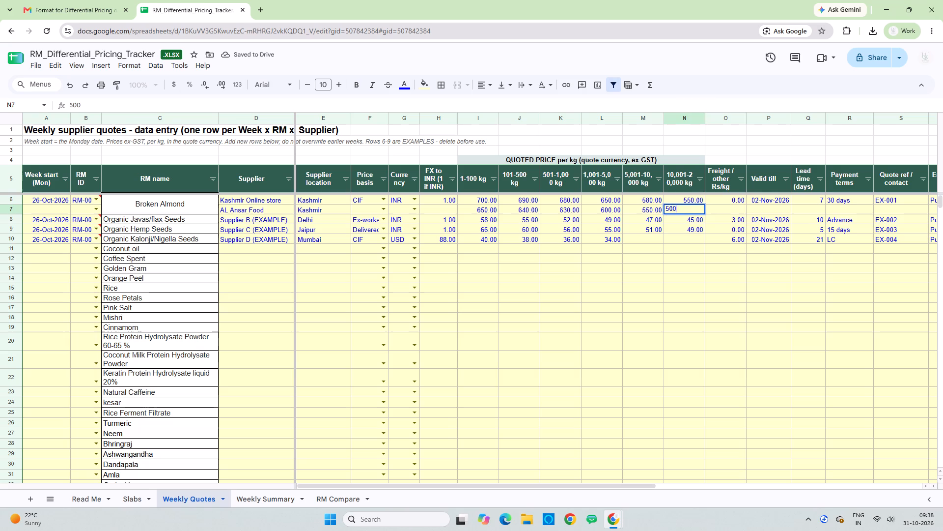
pyautogui.press('Right')
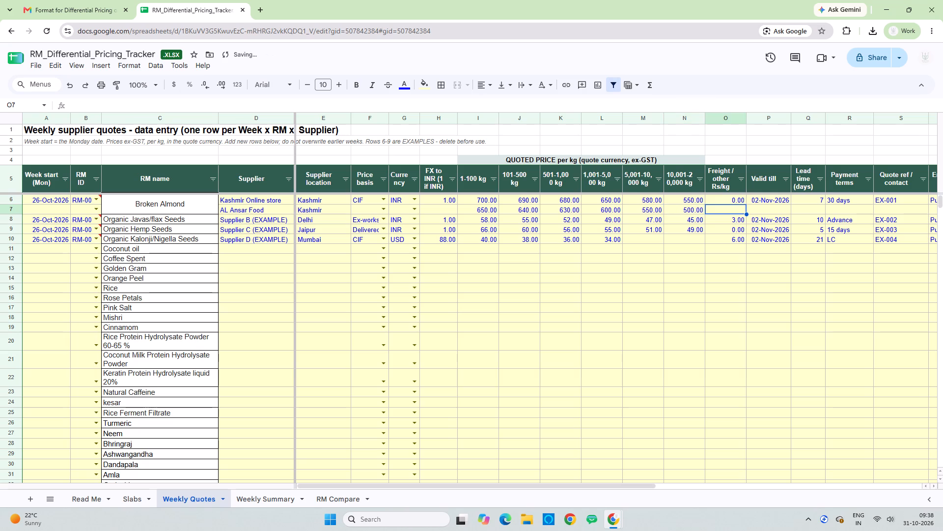
# Set the price basis of the AL Ansar Food row to CIF.
pyautogui.click(377, 205)
pyautogui.click(383, 207)
pyautogui.click(376, 258)
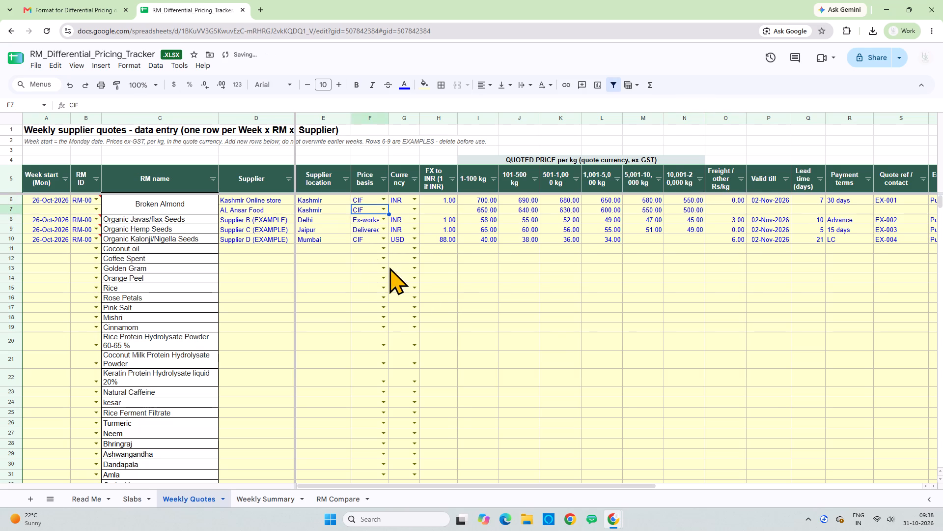
pyautogui.click(553, 320)
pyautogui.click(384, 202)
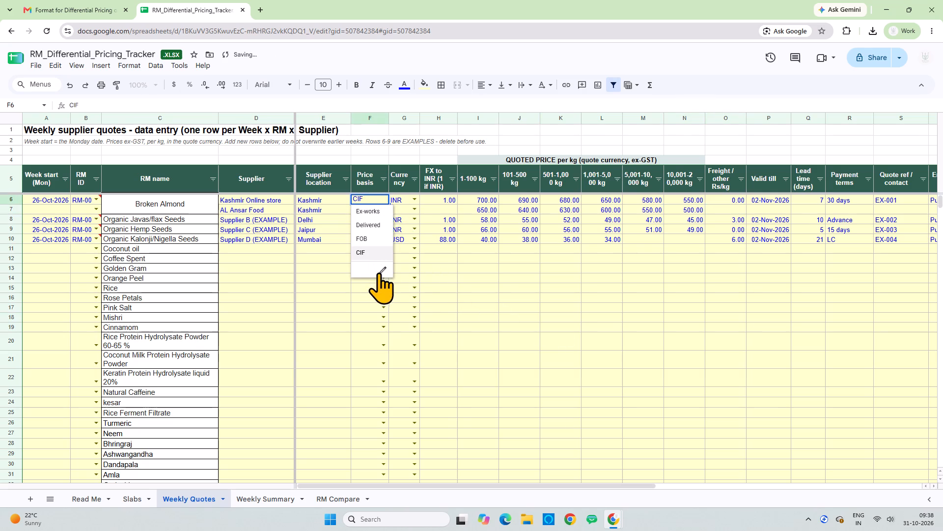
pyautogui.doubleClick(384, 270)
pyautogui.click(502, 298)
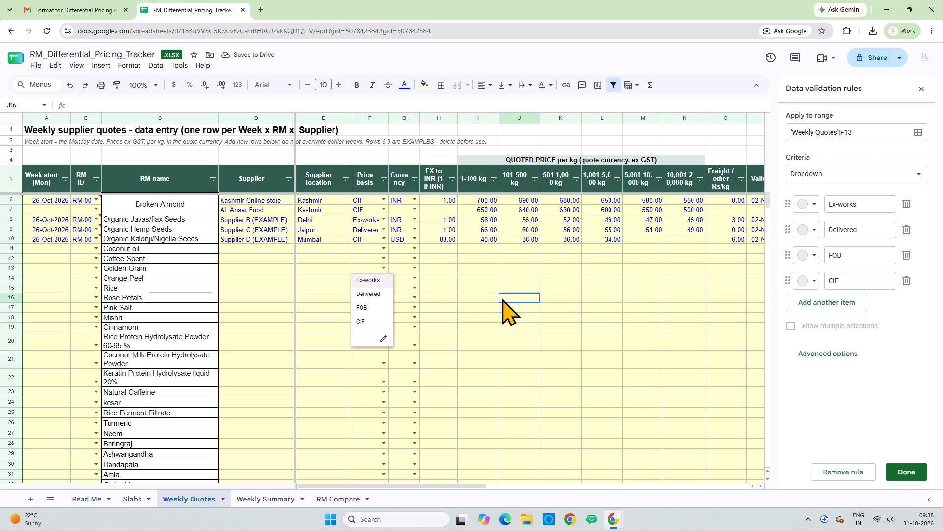
# Select the Organic Javas/flax Seeds cell in the RM name column, C8.
pyautogui.click(165, 217)
pyautogui.click(77, 220)
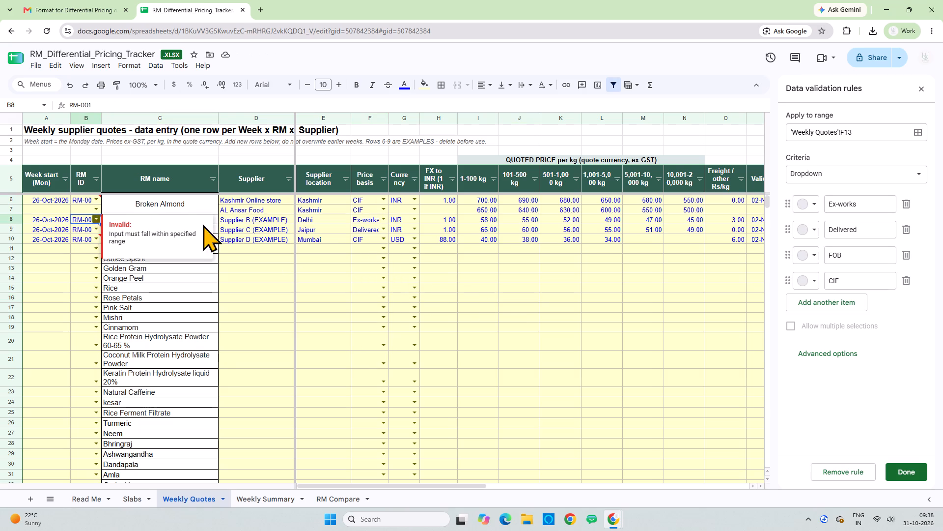
pyautogui.click(230, 335)
pyautogui.click(205, 220)
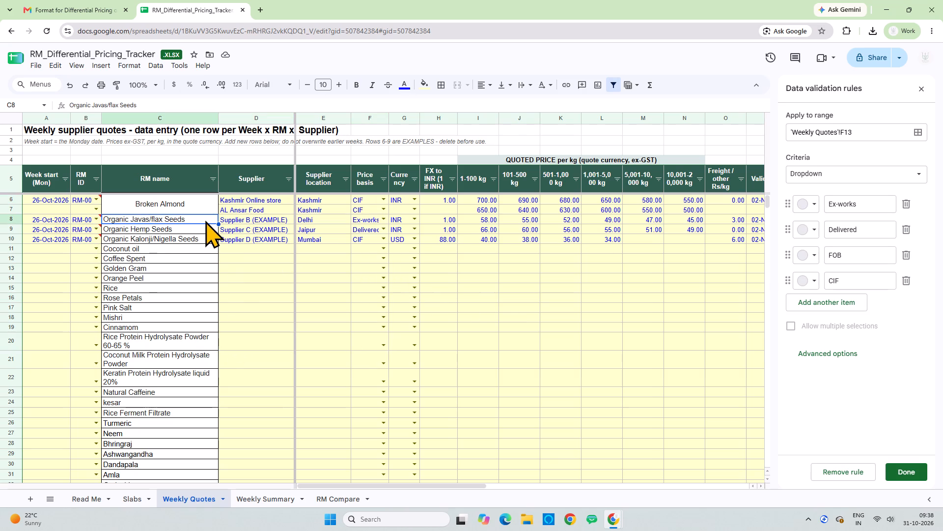
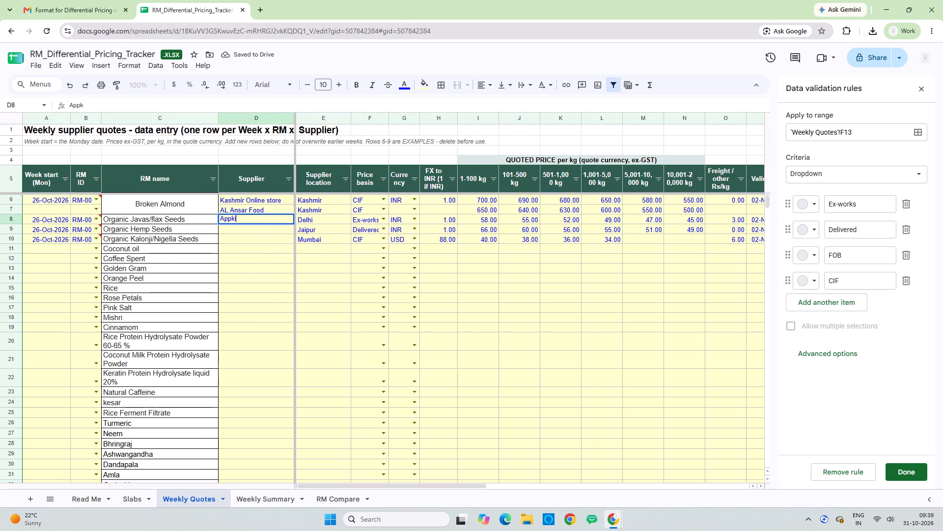
# Complete the Organic Javas/flax Seeds supplier name as Appkin Agro and set its location to Indore.
pyautogui.write('m')
pyautogui.press('BackSpace')
pyautogui.write('n Agro')
pyautogui.press('space')
pyautogui.press('Right')
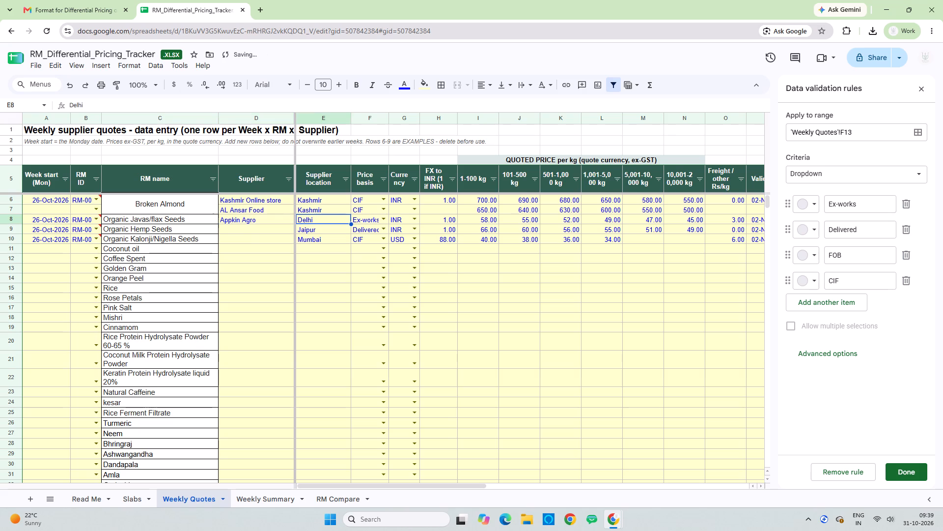
pyautogui.write('Indore')
pyautogui.press('Right')
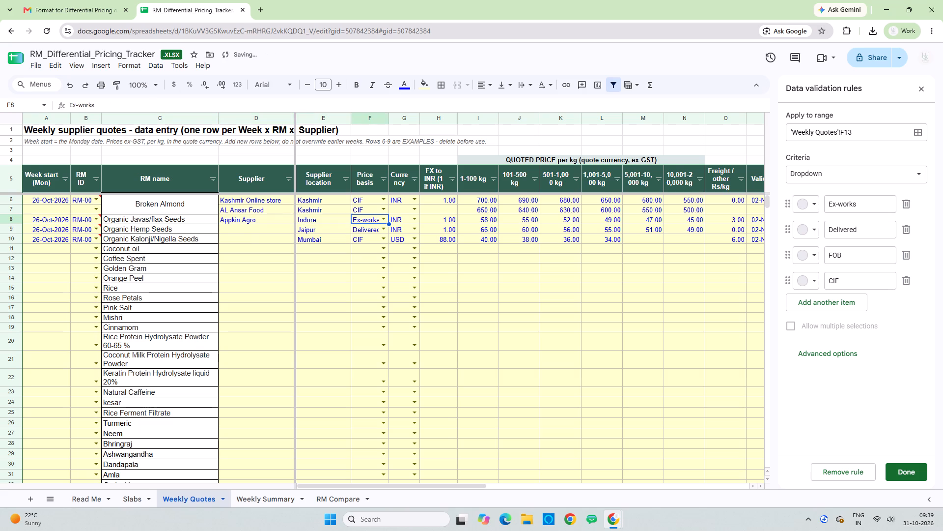
# Delete the FX to INR column from the Weekly Quotes sheet.
pyautogui.press('Right')
pyautogui.press('Right')
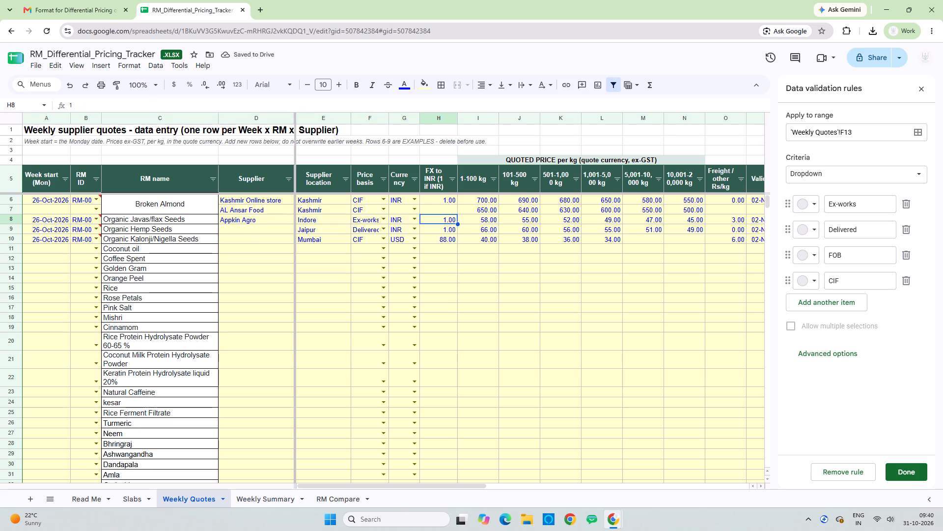
pyautogui.press('Right')
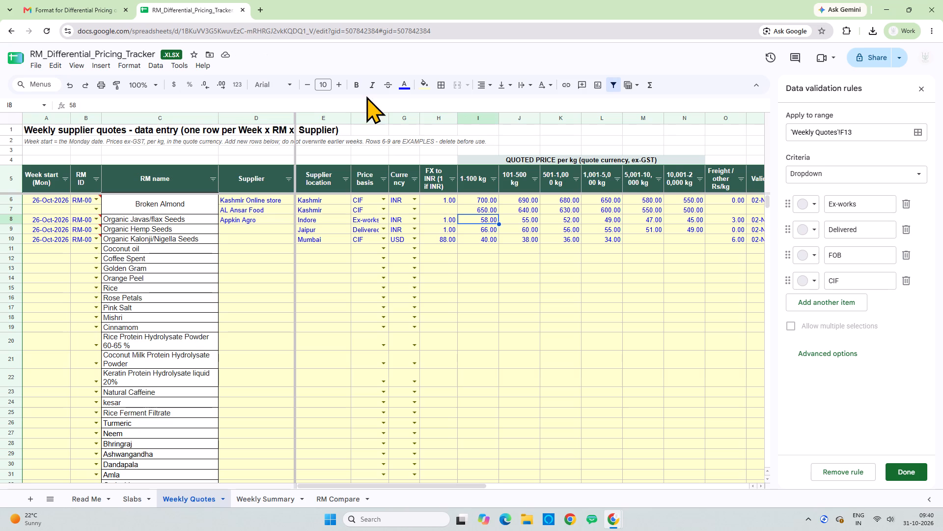
pyautogui.scroll(1, 366, 96)
pyautogui.click(434, 113)
pyautogui.rightClick(434, 113)
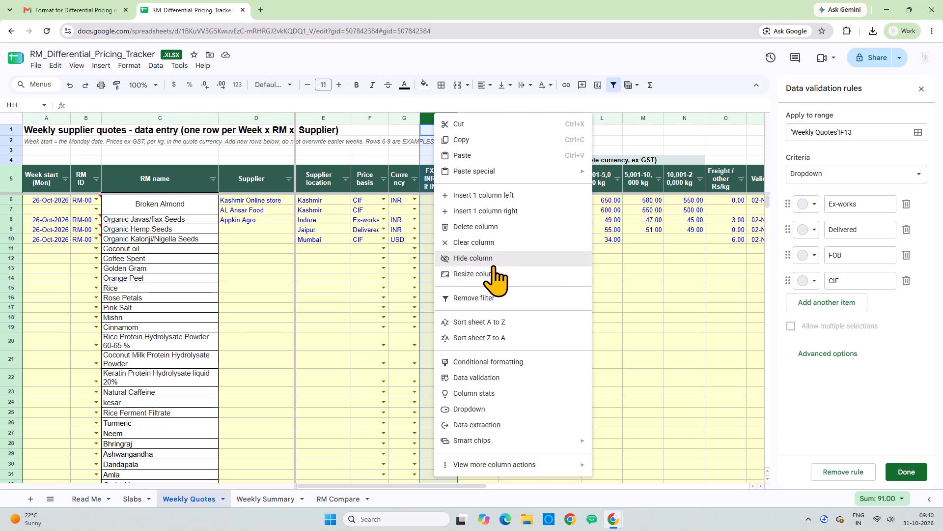
pyautogui.click(485, 227)
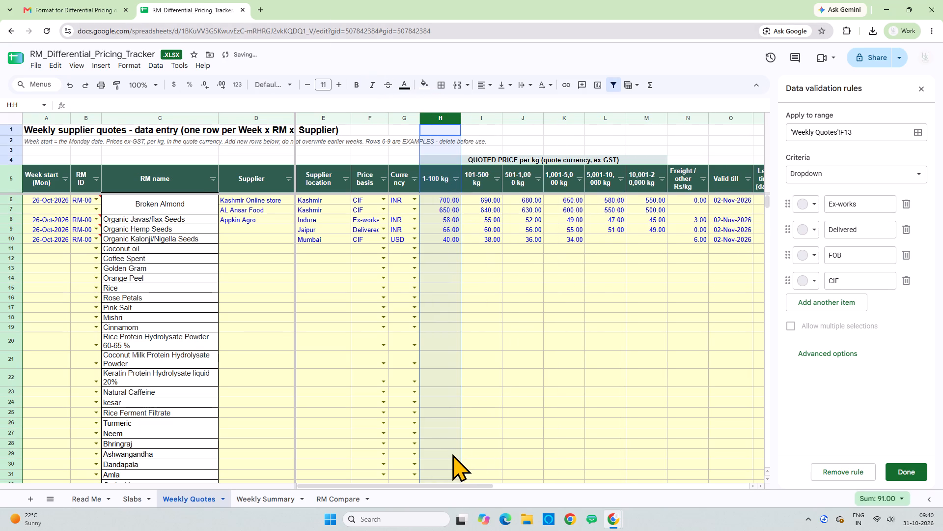
pyautogui.click(557, 376)
# Delete the Price basis column from the Weekly Quotes sheet.
pyautogui.moveTo(368, 175); pyautogui.dragTo(368, 182)
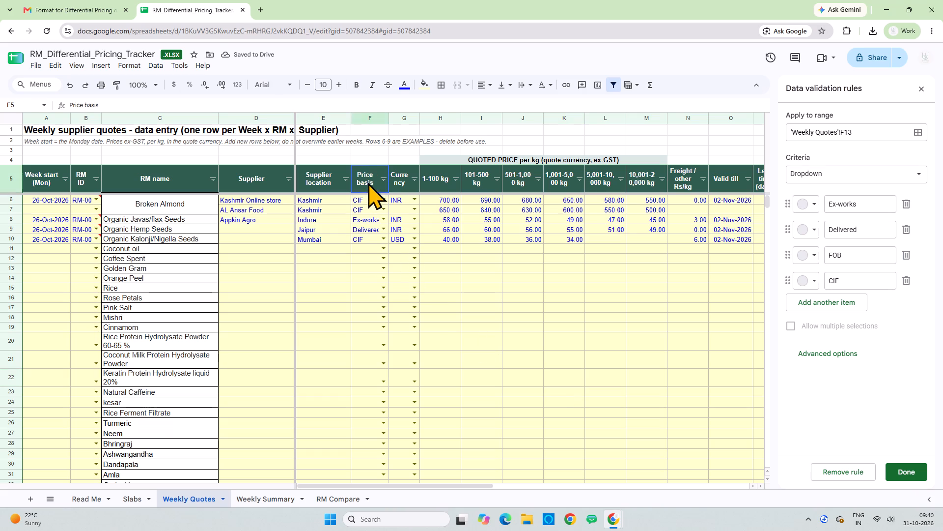
pyautogui.moveTo(368, 182); pyautogui.dragTo(368, 266)
pyautogui.click(358, 115)
pyautogui.rightClick(358, 115)
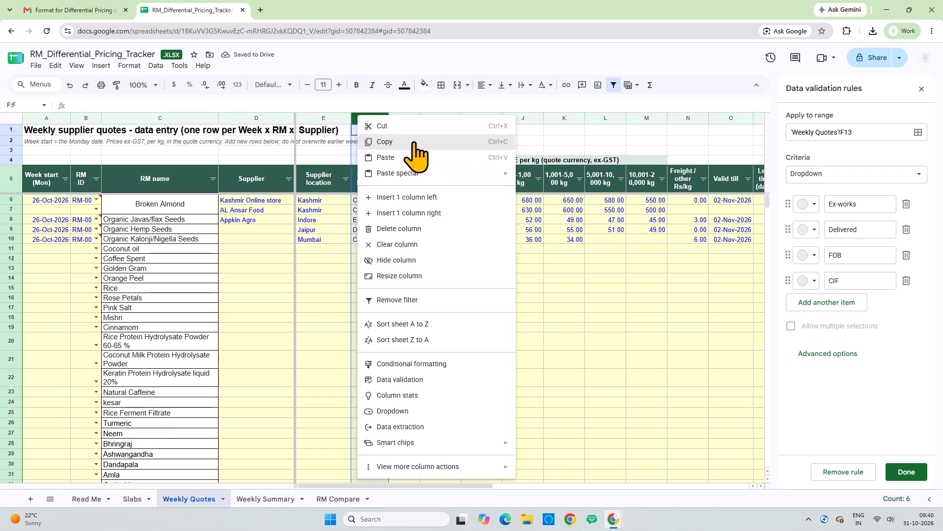
pyautogui.click(415, 225)
pyautogui.click(571, 347)
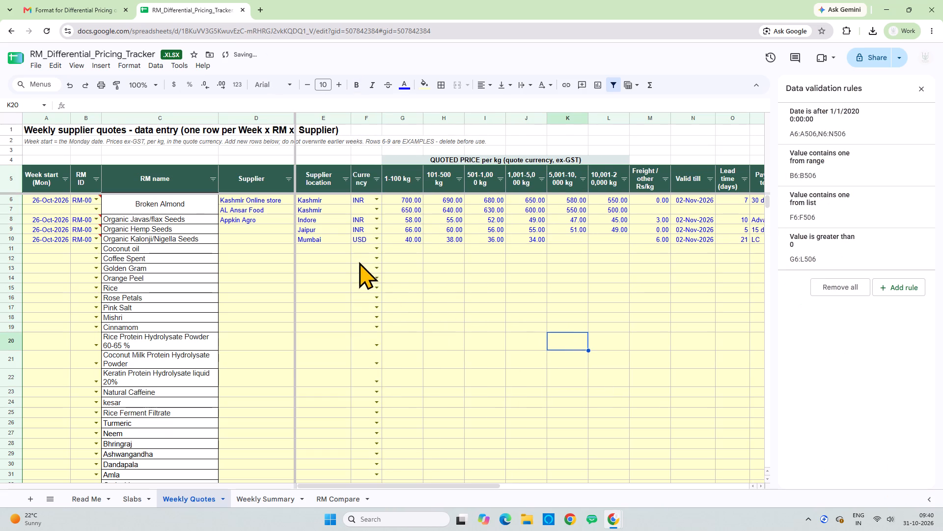
# Set the currency of the AL Ansar Food row to INR.
pyautogui.click(362, 119)
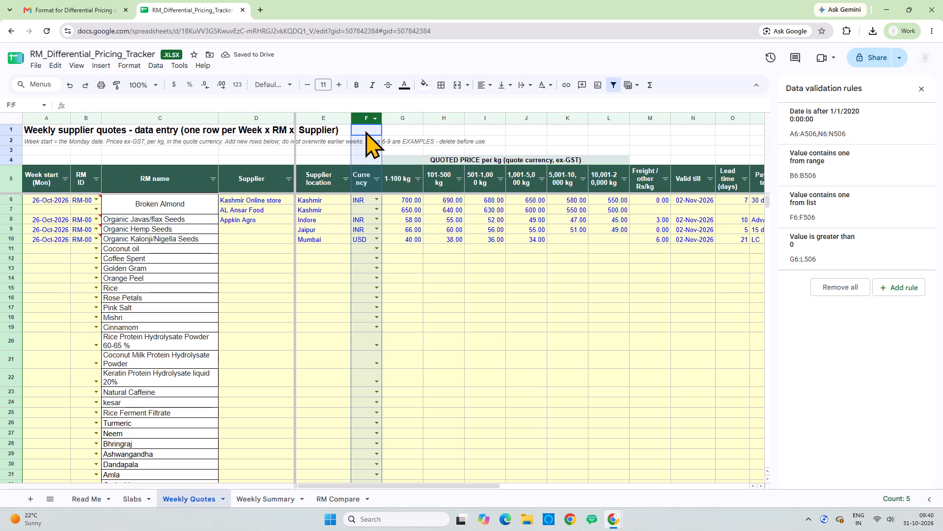
pyautogui.click(484, 309)
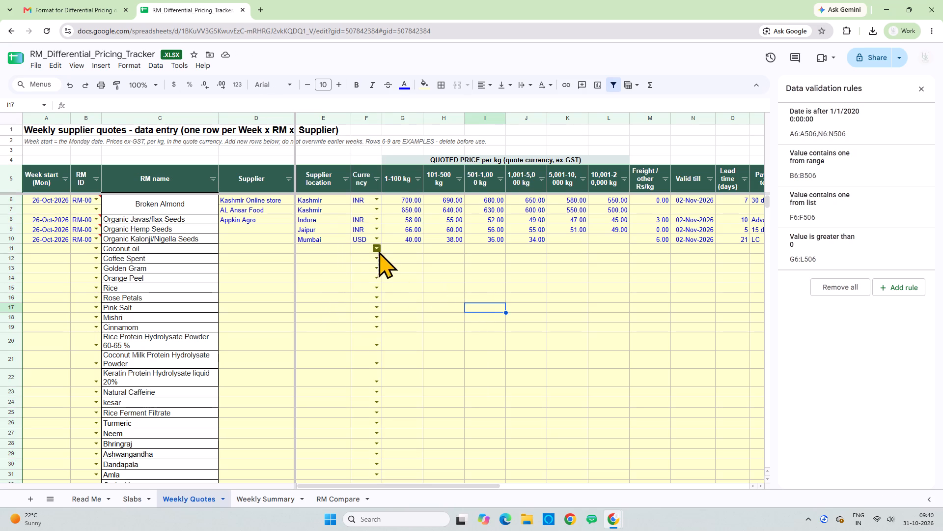
pyautogui.click(375, 207)
pyautogui.click(371, 219)
pyautogui.click(455, 326)
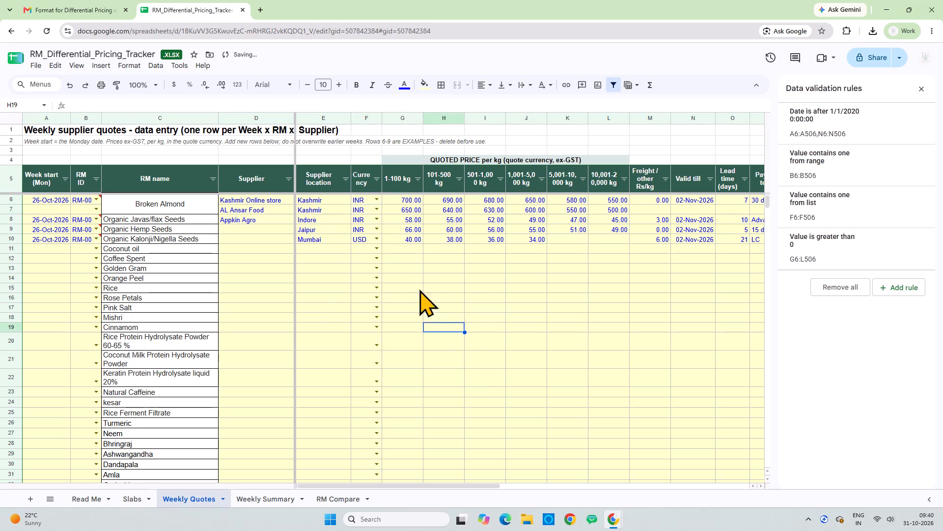
# Set Appkin Agro's Organic Javas/flax Seeds prices to 140 for 1-100 kg, 140 for 101-500 kg and 135 for 501-1,000 kg.
pyautogui.click(244, 217)
pyautogui.click(410, 225)
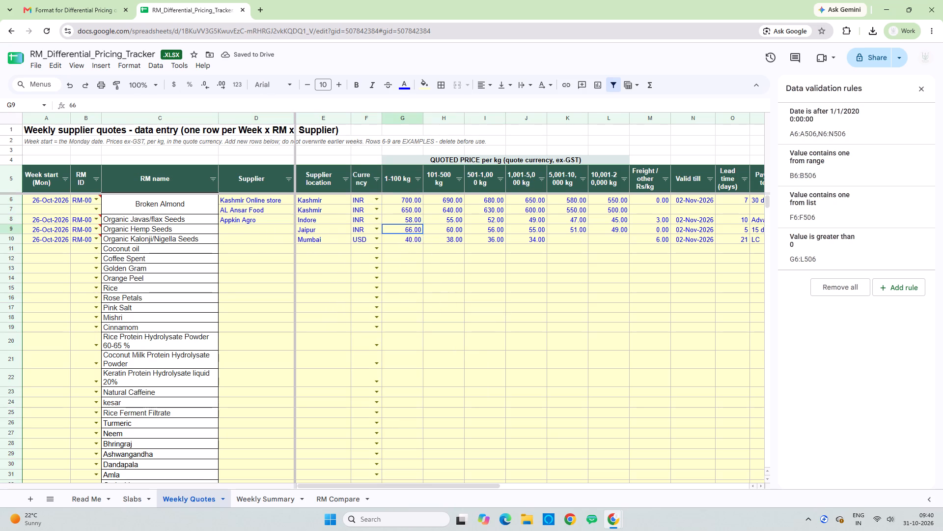
pyautogui.click(412, 218)
pyautogui.write('140')
pyautogui.press('Right')
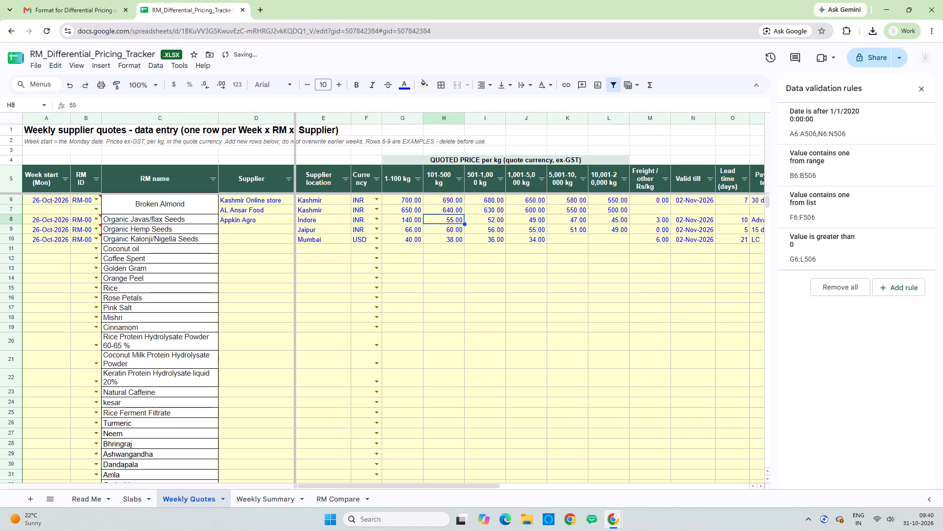
pyautogui.write('14')
pyautogui.press('Right')
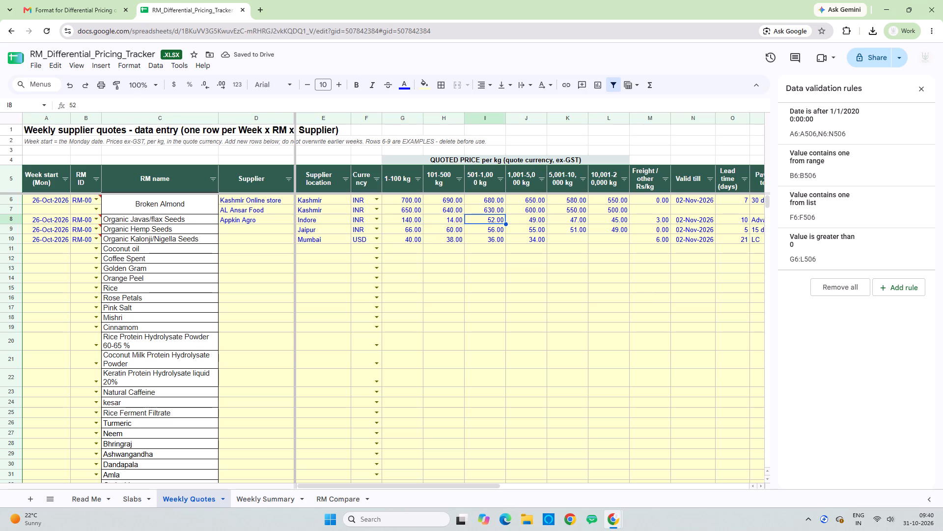
pyautogui.press('Left')
pyautogui.write('140')
pyautogui.press('Right')
pyautogui.write('135')
pyautogui.press('Right')
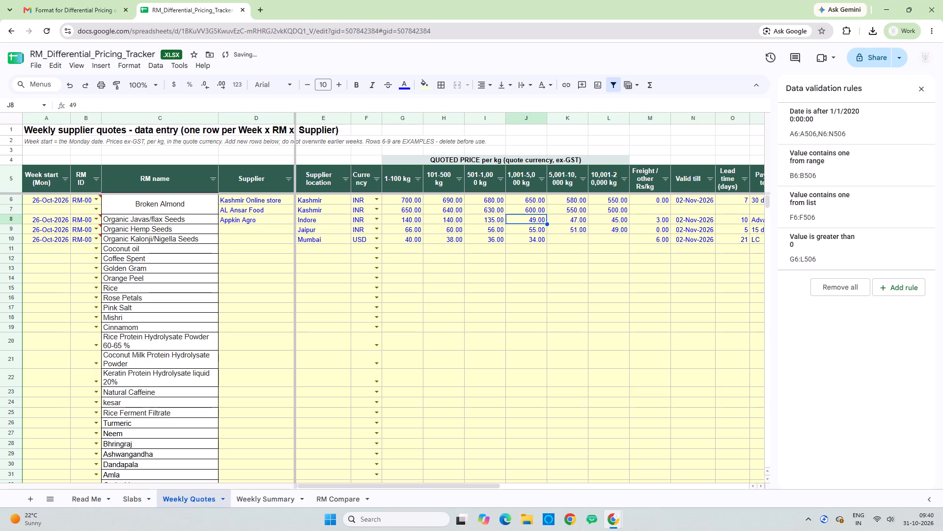
# Set Appkin Agro's Organic Javas/flax Seeds prices to 130 for 1,001-5,000 kg, 120 for 5,001-10,000 kg and 110 for the largest slab.
pyautogui.write('130')
pyautogui.press('Right')
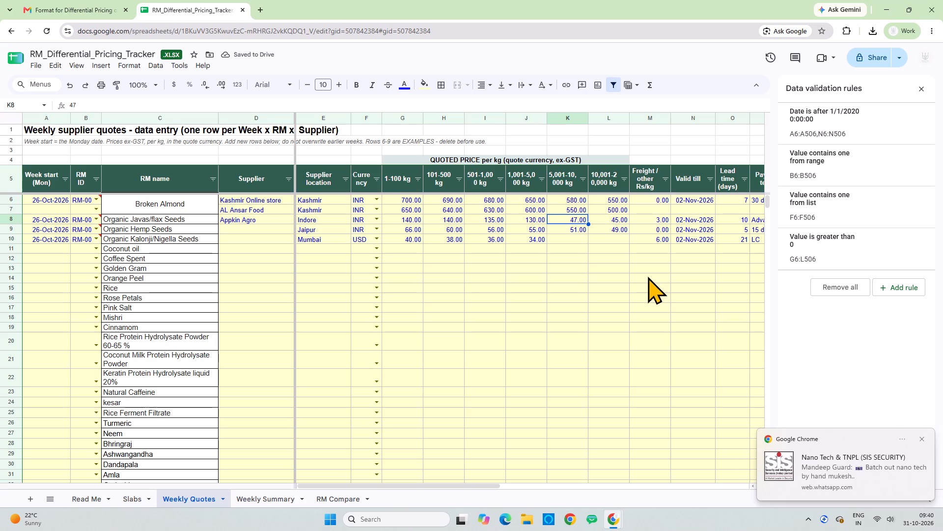
pyautogui.write('120')
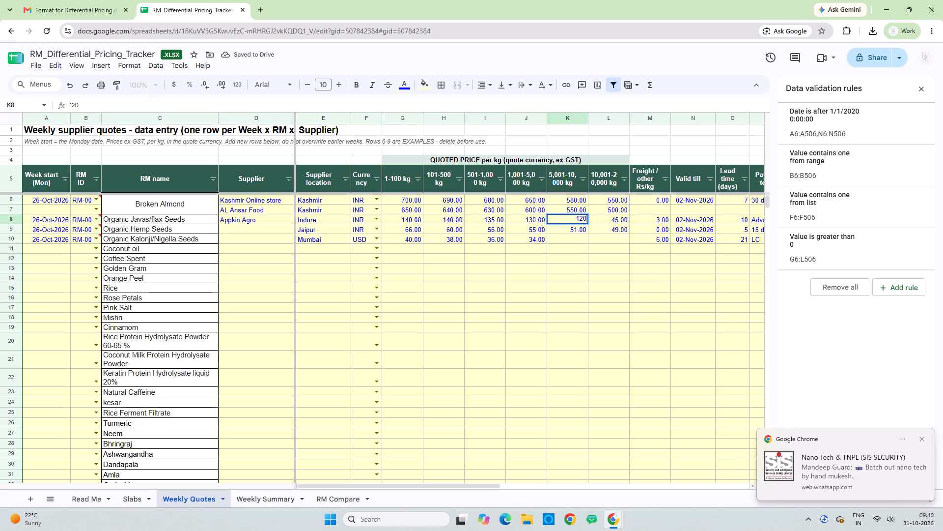
pyautogui.press('Right')
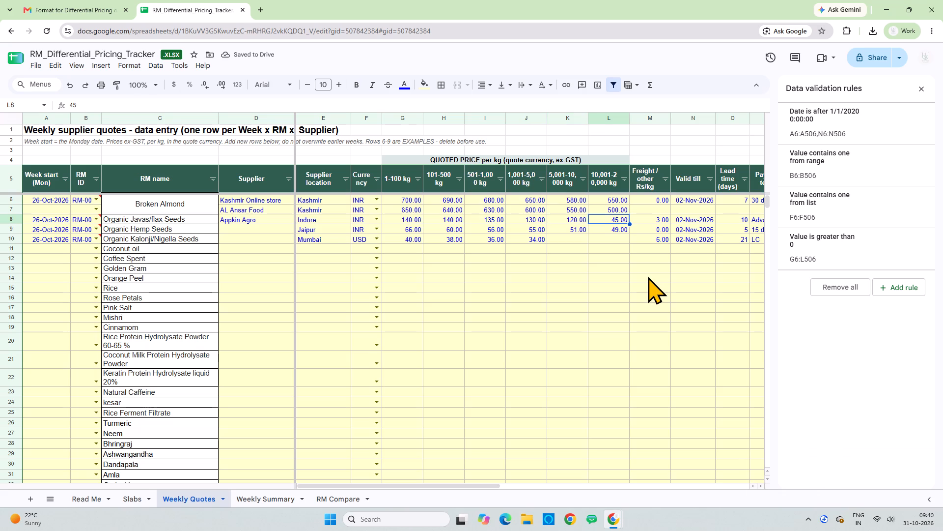
pyautogui.write('118')
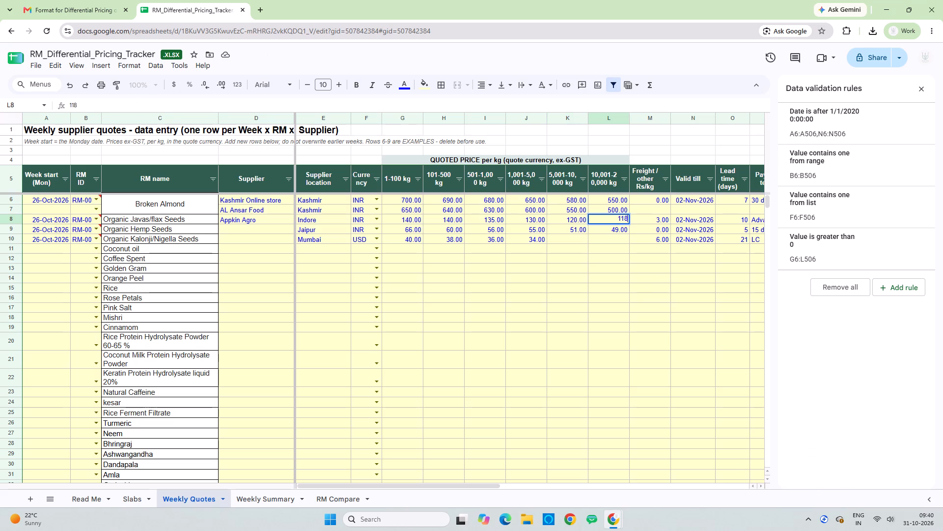
pyautogui.press('BackSpace')
pyautogui.press('BackSpace')
pyautogui.write('10')
pyautogui.press('Right')
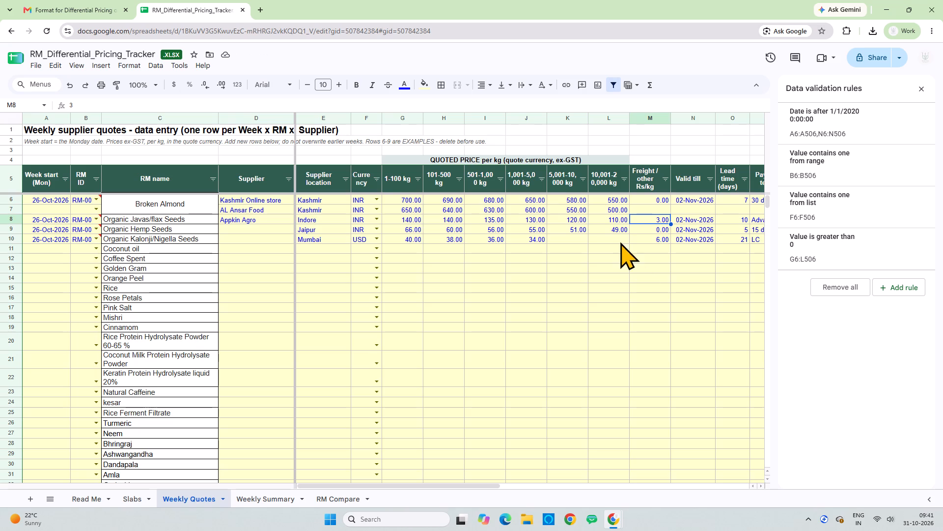
# Switch to the Google Drive window, search for "vendor" and open the Vendor List spreadsheet.
pyautogui.hotkey('alt', 'Tab')
pyautogui.keyDown('alt'); pyautogui.click(464, 272); pyautogui.keyUp('alt')
pyautogui.click(72, 0)
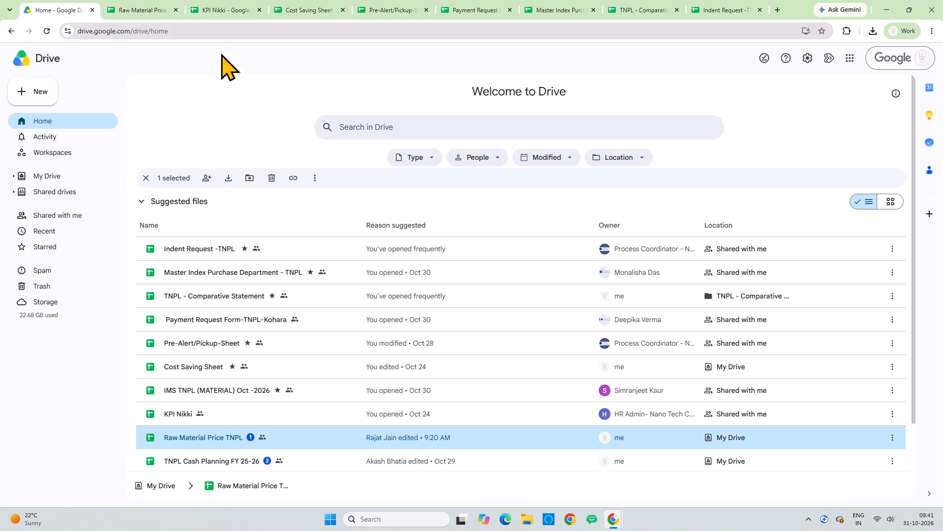
pyautogui.click(422, 128)
pyautogui.write('vendor')
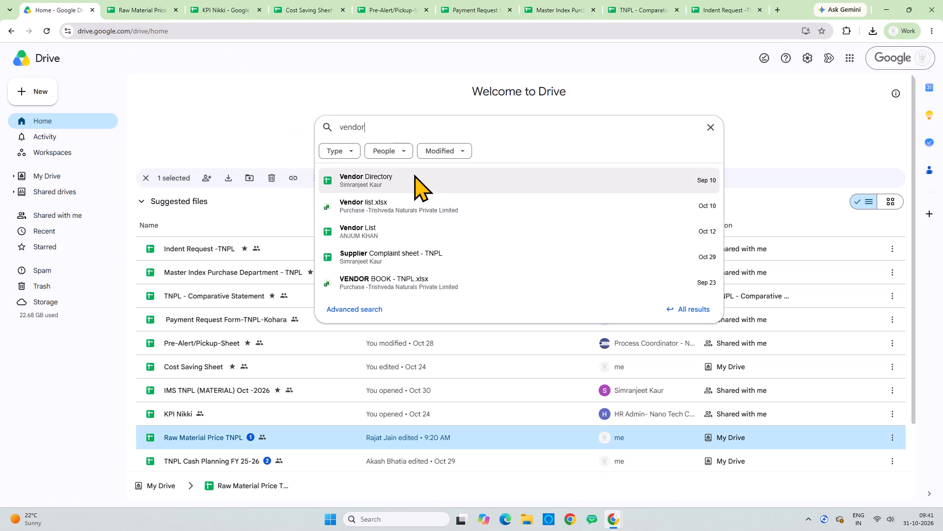
pyautogui.click(406, 234)
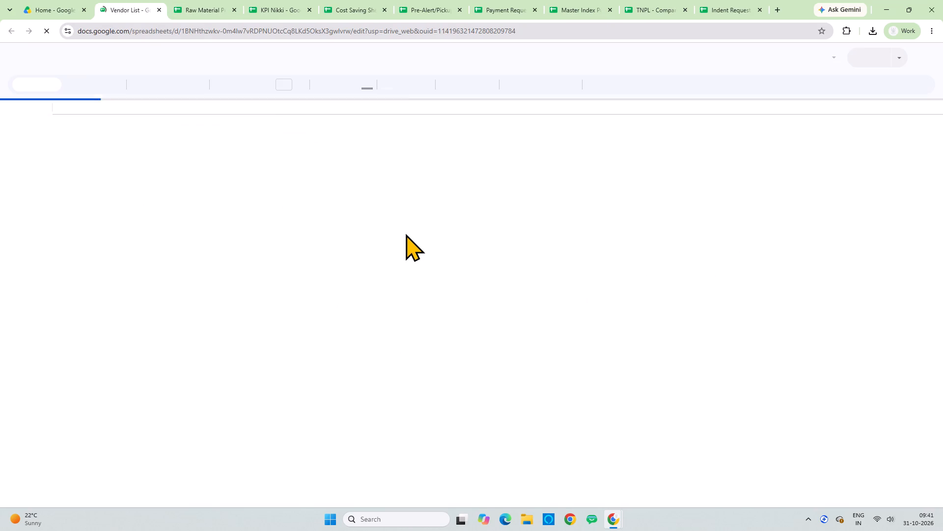
# Examine the Organic Javas/flax Seeds row of the Vendor List for its supplier, manufacturer and alternate vendor details.
pyautogui.click(532, 335)
pyautogui.click(528, 281)
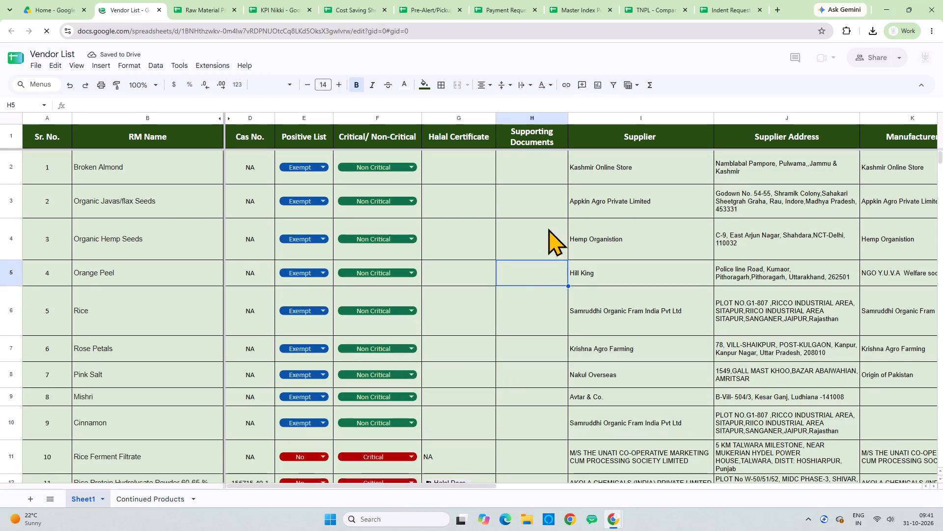
pyautogui.click(563, 206)
pyautogui.click(0, 204)
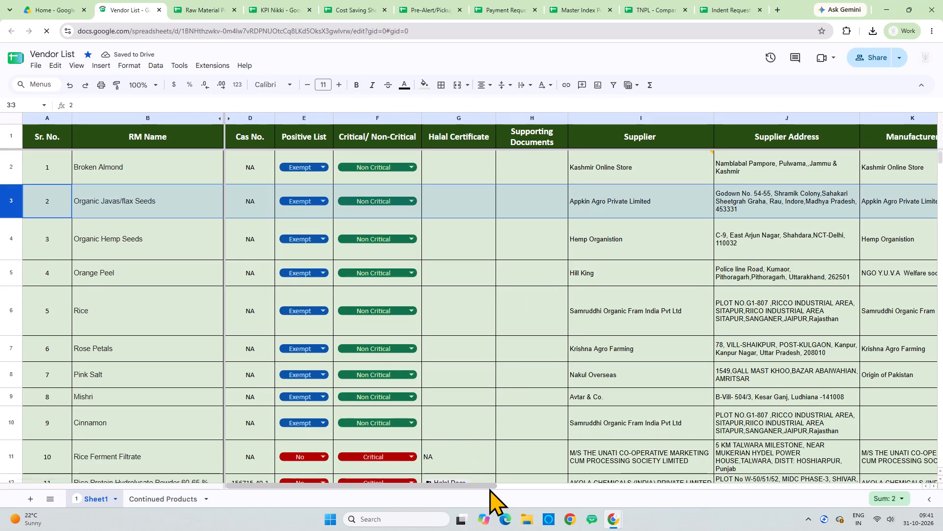
pyautogui.moveTo(489, 488); pyautogui.dragTo(659, 502)
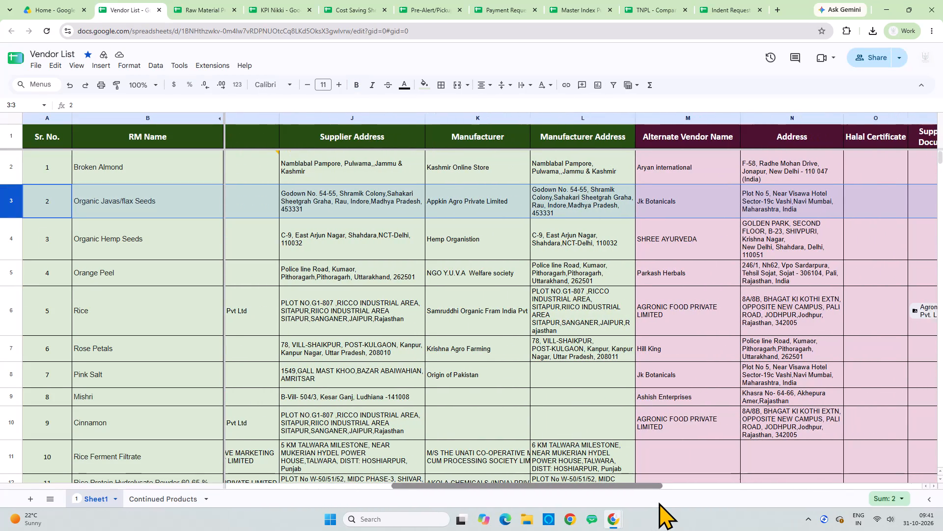
pyautogui.moveTo(659, 502); pyautogui.dragTo(781, 484)
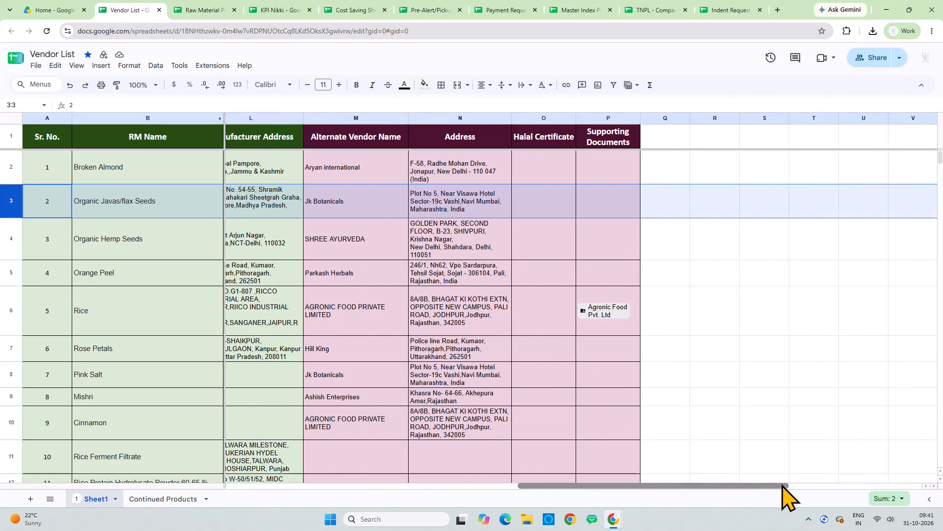
pyautogui.moveTo(781, 484); pyautogui.dragTo(563, 490)
# Open the Vendor Directory spreadsheet from the Drive search for "vendor" and check the vendors listed for Organic Javas/flax Seeds.
pyautogui.click(62, 0)
pyautogui.click(372, 120)
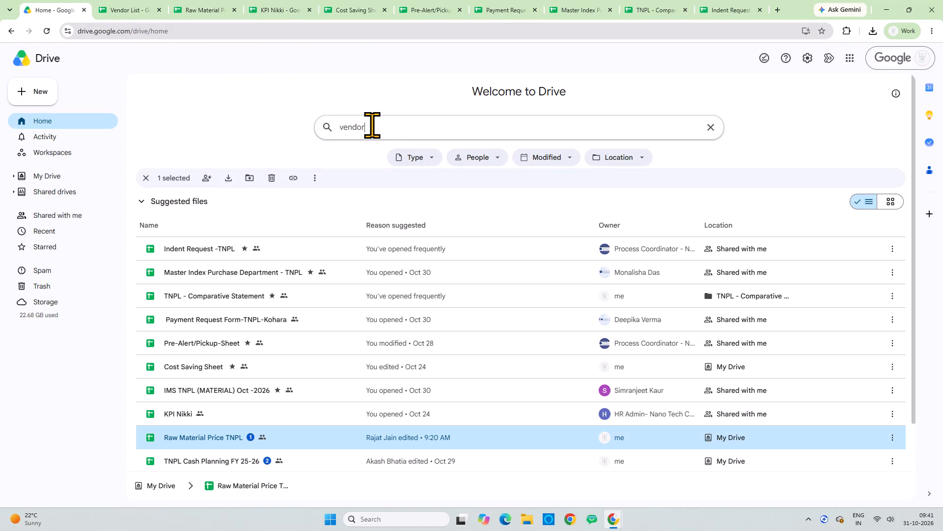
pyautogui.click(372, 125)
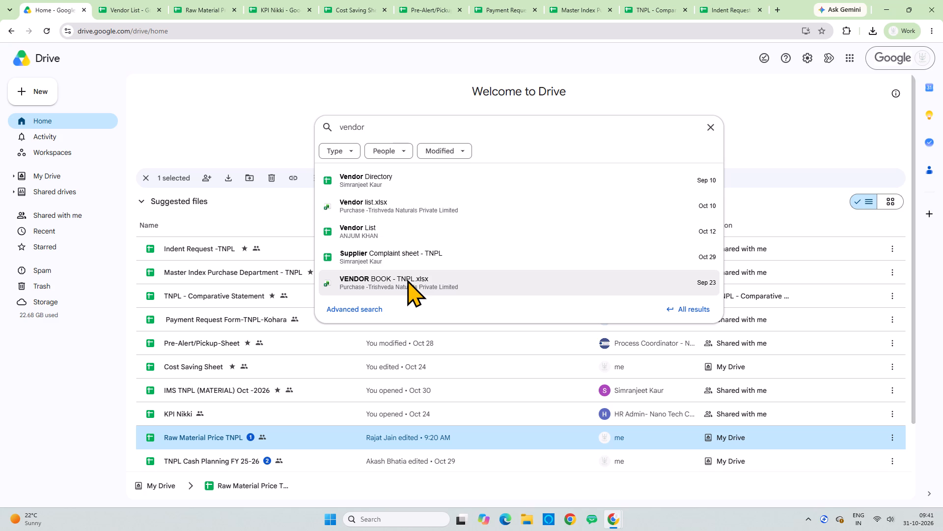
pyautogui.click(403, 175)
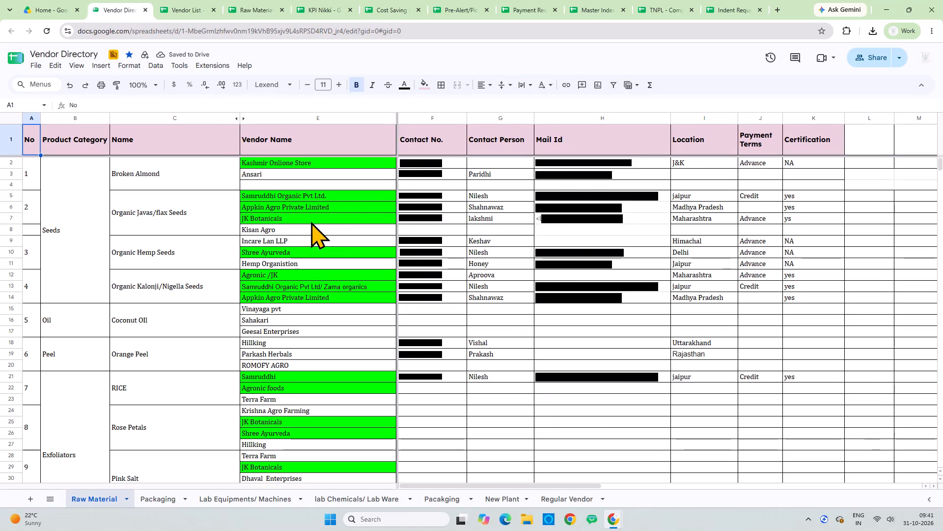
pyautogui.click(312, 219)
pyautogui.click(326, 206)
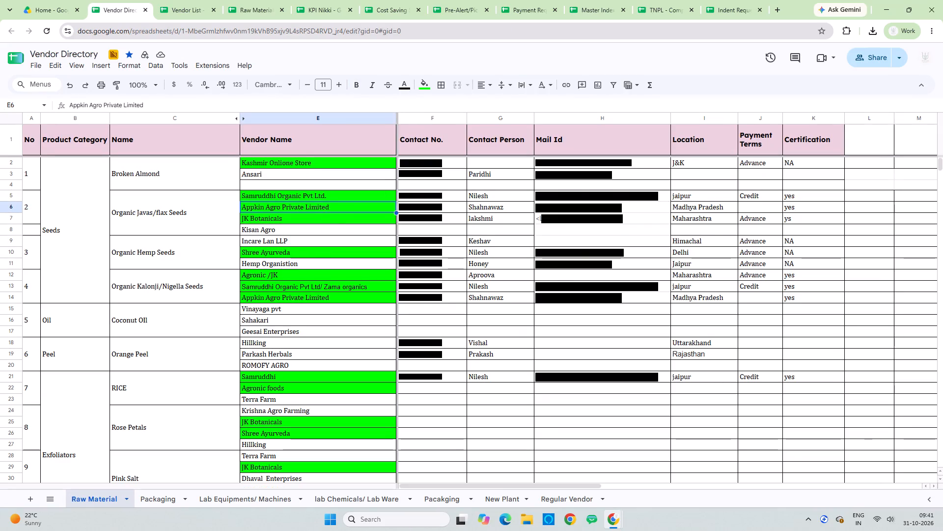
pyautogui.click(328, 199)
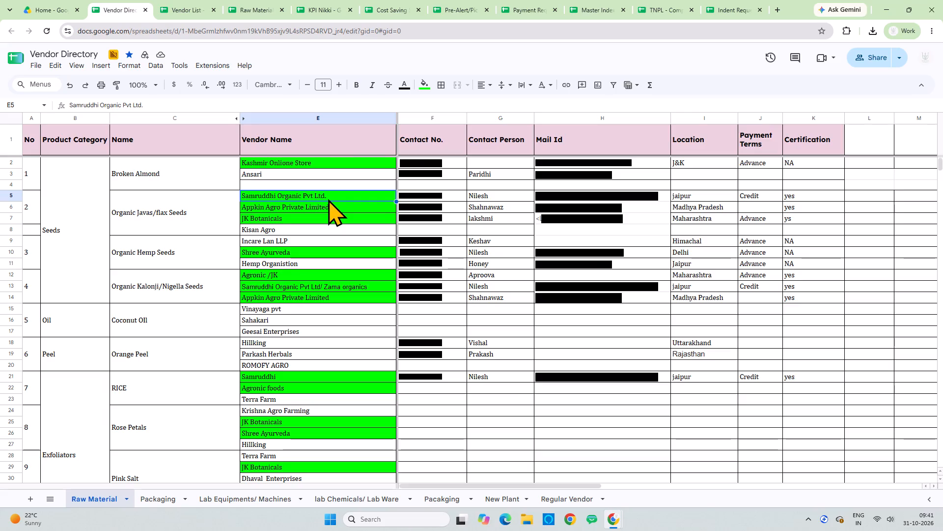
# Switch to the TNPL - Comparative Statement spreadsheet and look through the vendor comparisons on its Raw Material sheet.
pyautogui.click(256, 0)
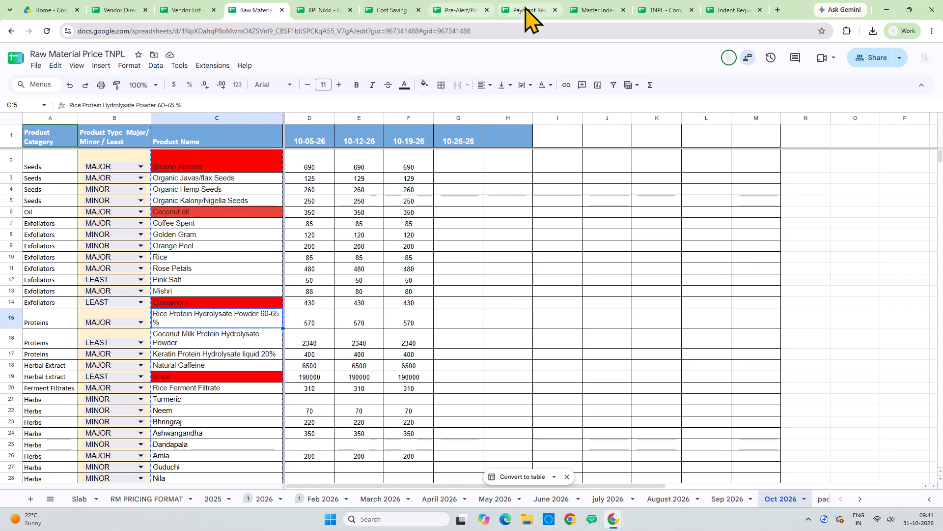
pyautogui.click(651, 5)
pyautogui.click(136, 494)
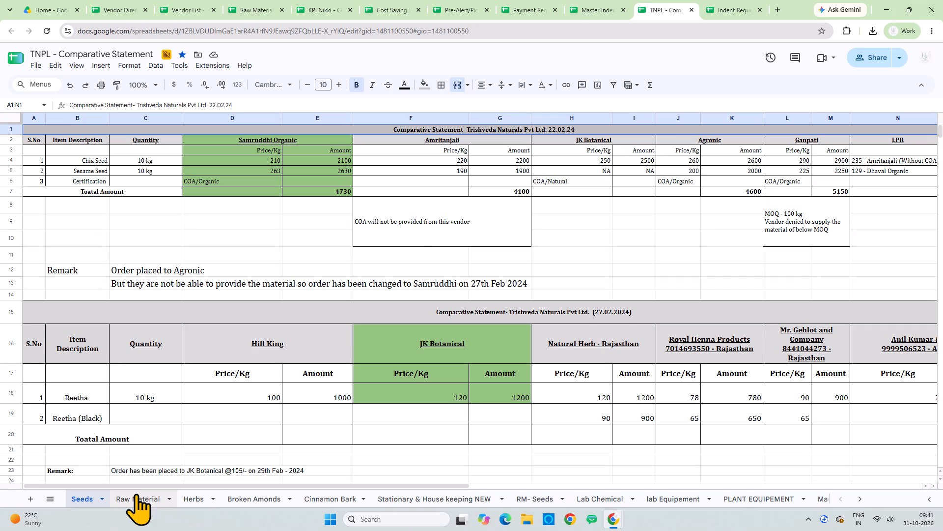
pyautogui.scroll(-3, 289, 371)
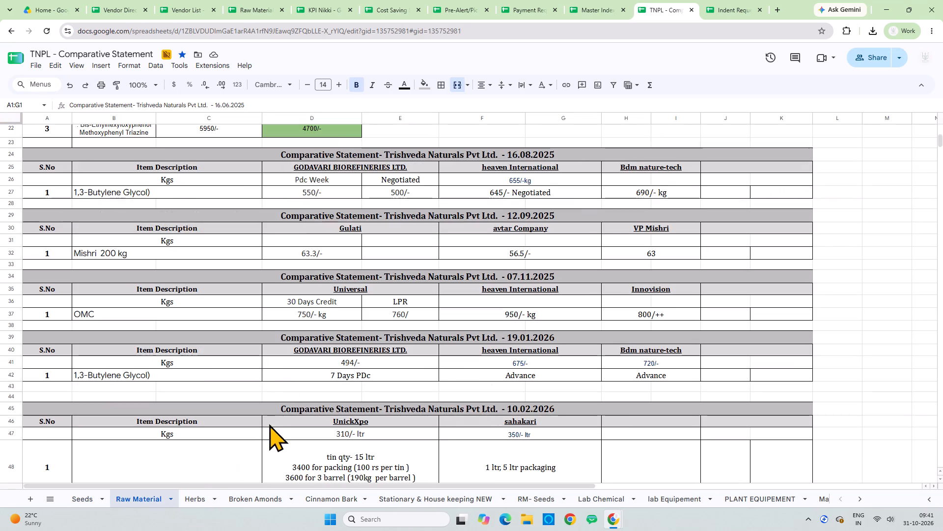
pyautogui.scroll(-2, 269, 424)
# Search the Comparative Statement's Seeds sheet for "flax" and review the vendor quotes at each match.
pyautogui.click(76, 496)
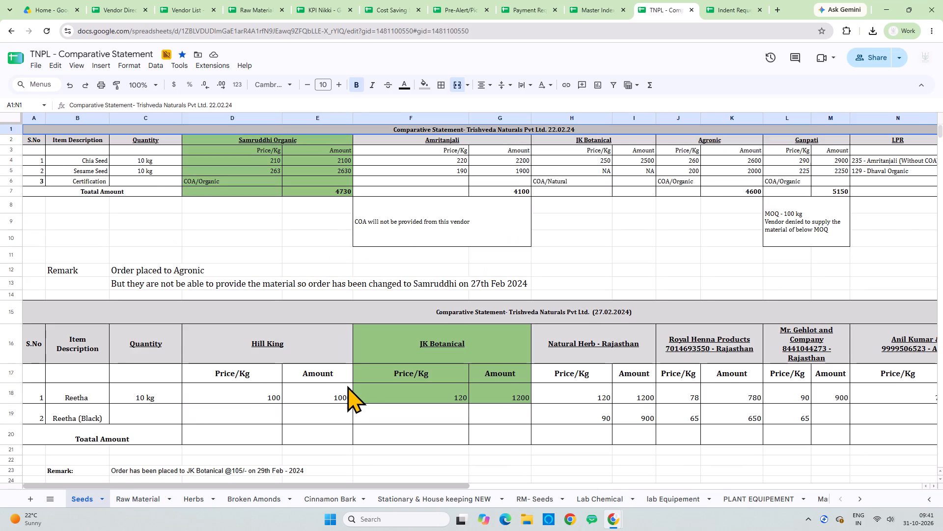
pyautogui.hotkey('ctrl', 'f')
pyautogui.write('flax')
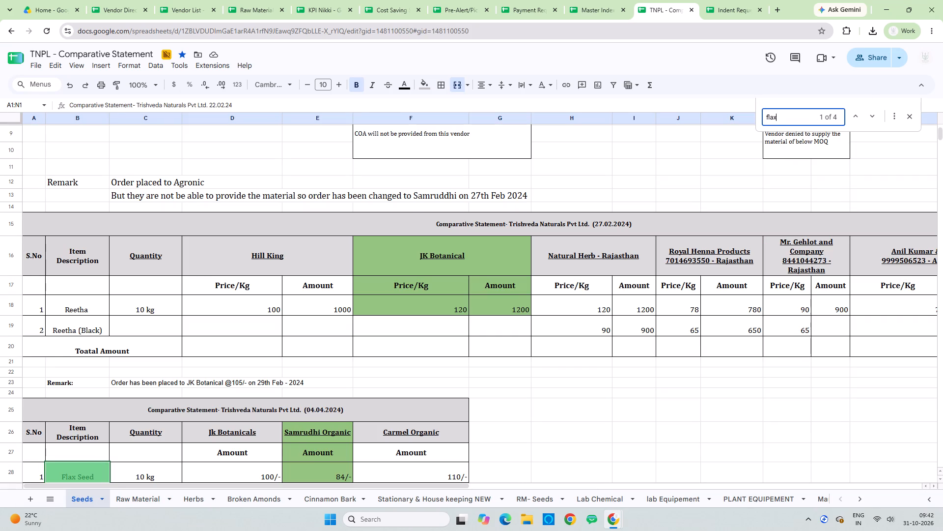
pyautogui.scroll(-1, 465, 264)
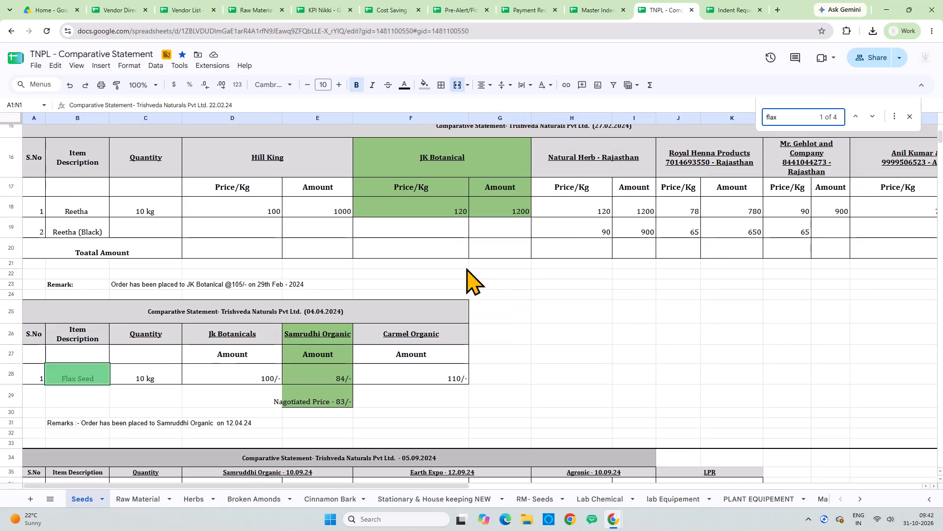
pyautogui.click(858, 114)
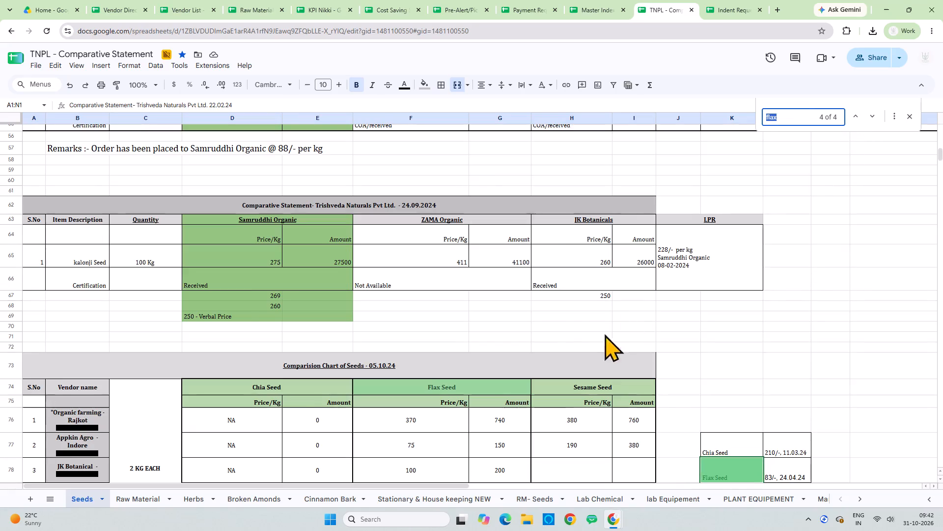
pyautogui.scroll(-1, 583, 351)
pyautogui.click(858, 117)
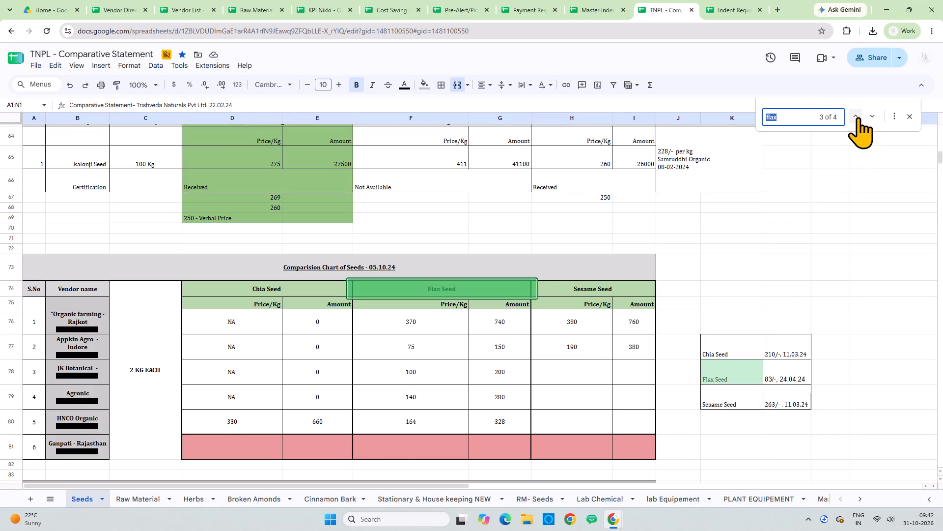
pyautogui.doubleClick(858, 117)
pyautogui.scroll(-1, 858, 117)
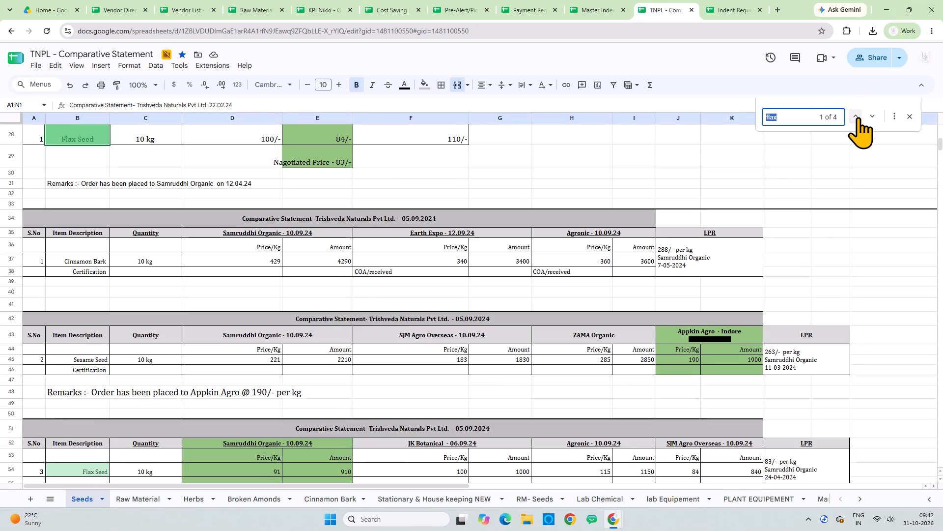
# Search the Comparative Statement's Raw Material sheet for "flax".
pyautogui.click(157, 502)
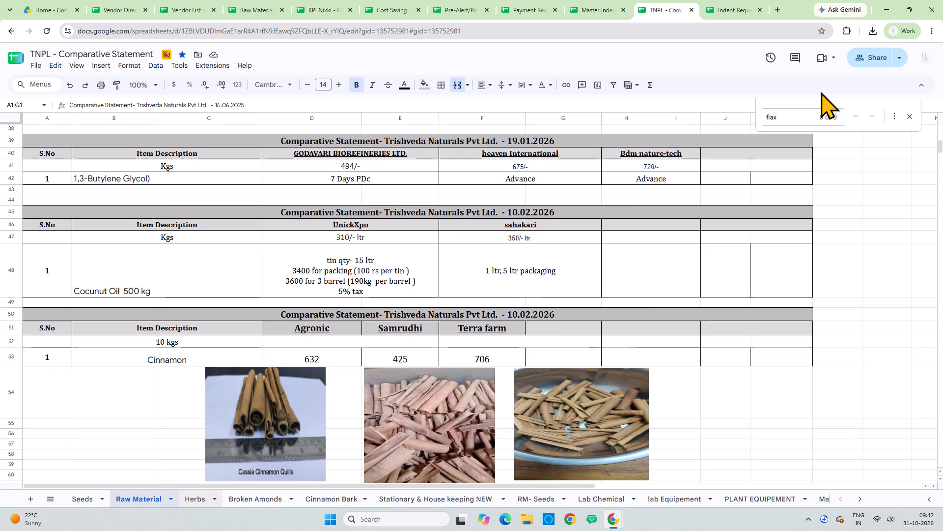
pyautogui.click(790, 117)
pyautogui.moveTo(790, 117); pyautogui.dragTo(751, 114)
pyautogui.press('BackSpace')
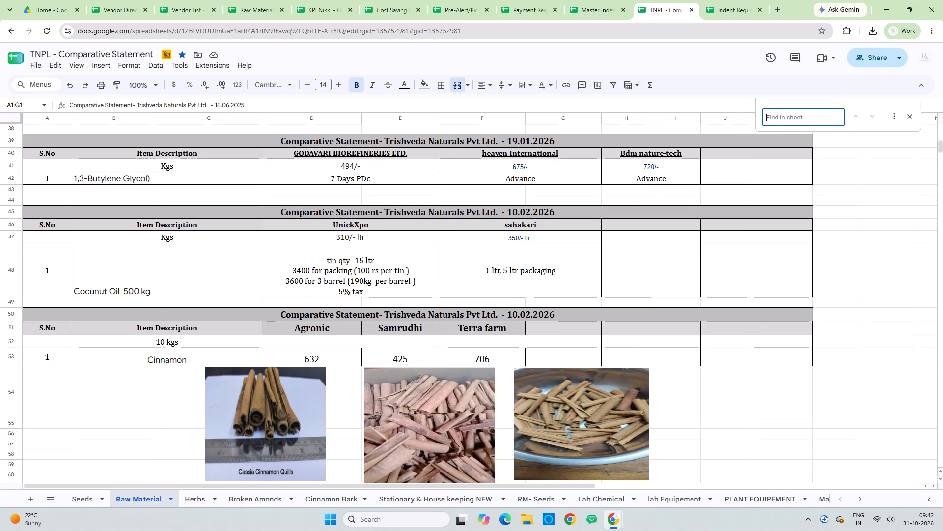
pyautogui.write('flax')
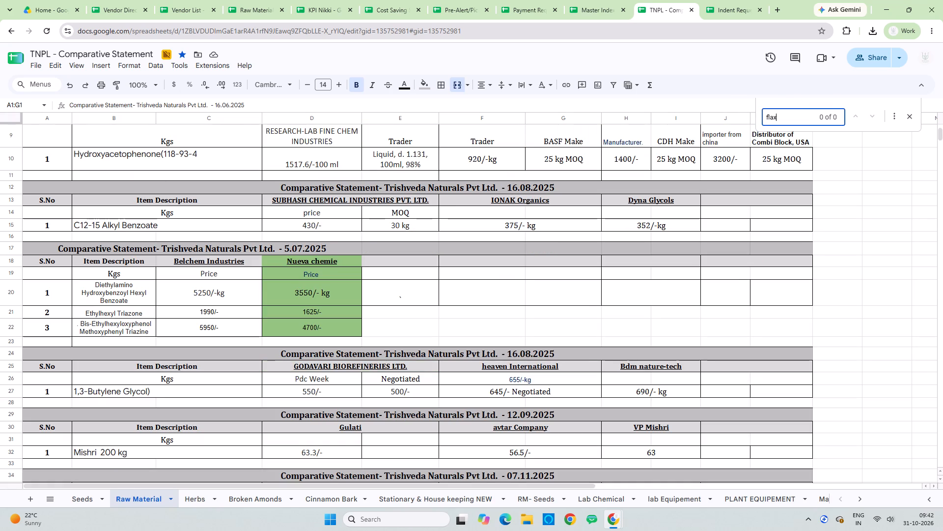
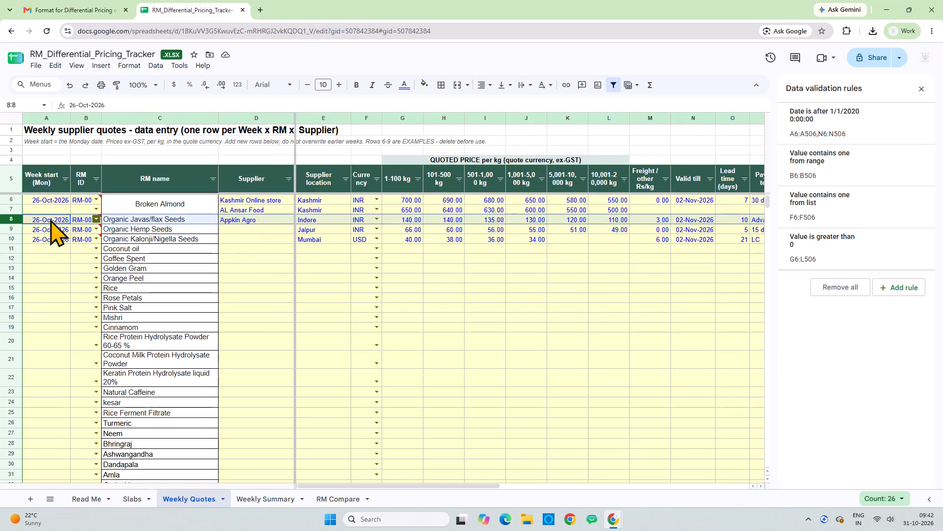
# Insert two blank rows below the Organic Javas/flax Seeds row on the Weekly Quotes sheet.
pyautogui.keyDown('alt'); pyautogui.click(153, 231); pyautogui.keyUp('alt')
pyautogui.keyDown('alt'); pyautogui.click(251, 234); pyautogui.keyUp('alt')
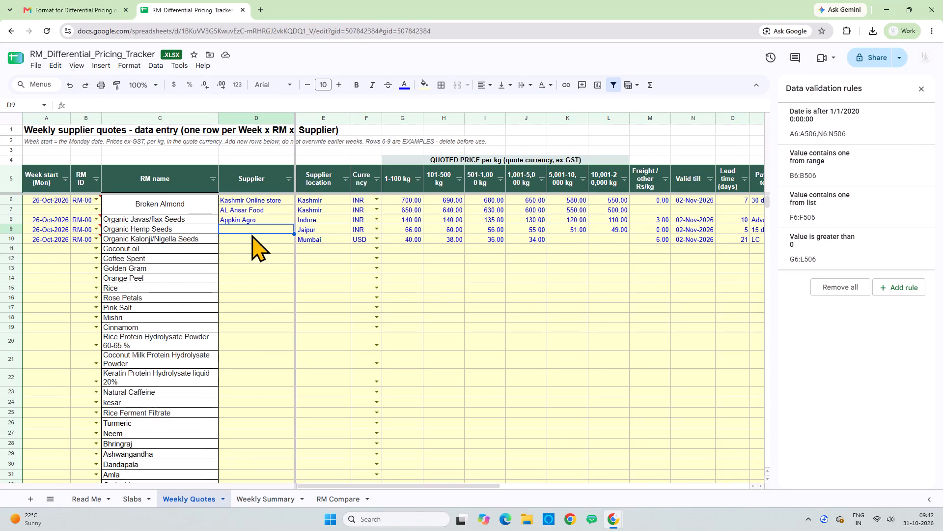
pyautogui.keyDown('alt'); pyautogui.click(0, 221); pyautogui.keyUp('alt')
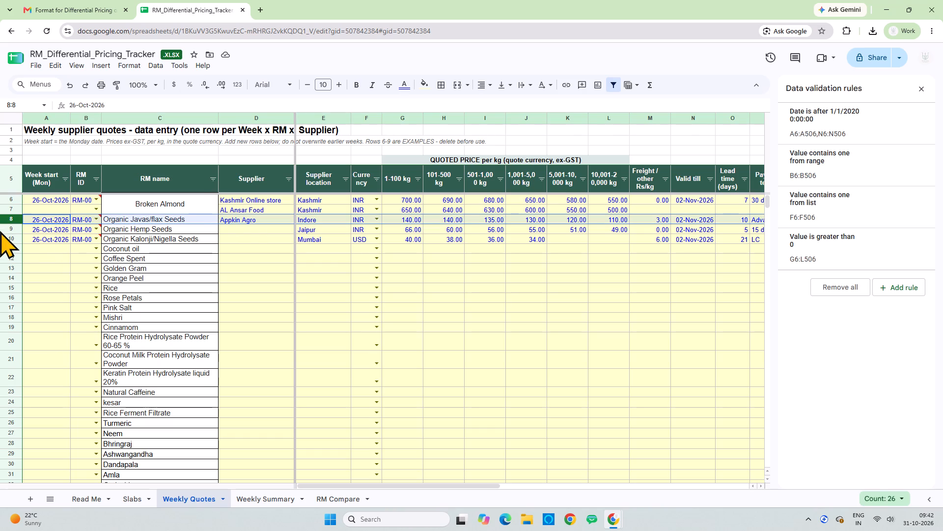
pyautogui.keyDown('alt'); pyautogui.rightClick(0, 217); pyautogui.keyUp('alt')
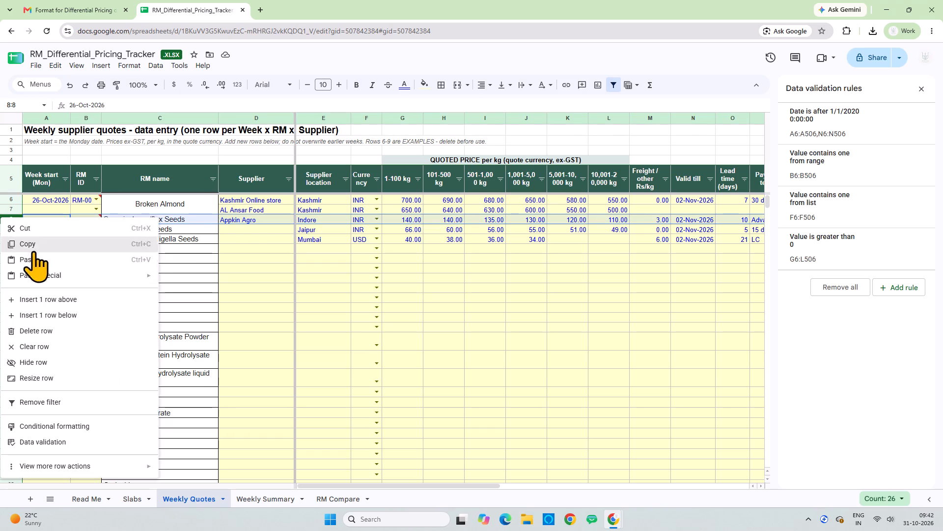
pyautogui.keyDown('alt'); pyautogui.click(54, 309); pyautogui.keyUp('alt')
pyautogui.keyDown('alt'); pyautogui.rightClick(5, 229); pyautogui.keyUp('alt')
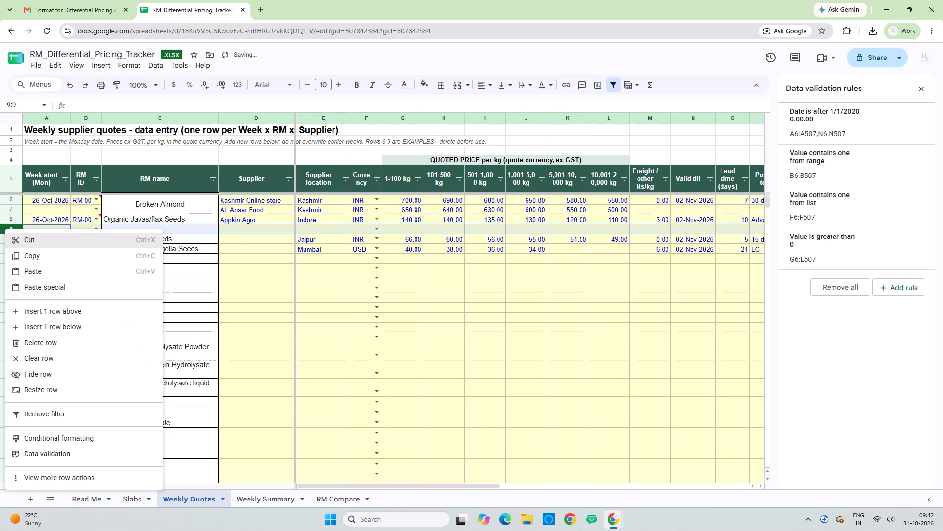
pyautogui.keyDown('alt'); pyautogui.click(65, 328); pyautogui.keyUp('alt')
pyautogui.keyDown('alt'); pyautogui.click(236, 323); pyautogui.keyUp('alt')
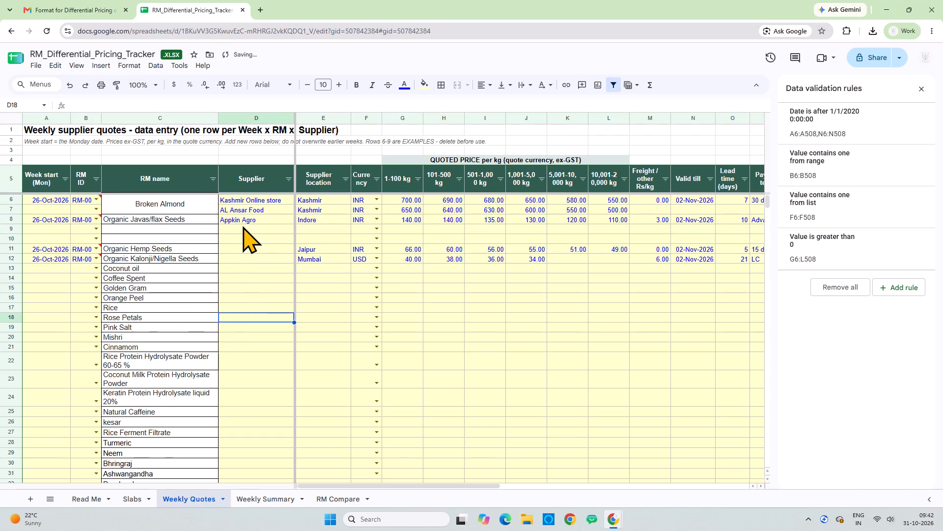
# Enter Samrudhhi organics and JK Boranicals as suppliers in the two blank rows below Appkin Agro.
pyautogui.keyDown('alt'); pyautogui.click(243, 226); pyautogui.keyUp('alt')
pyautogui.write('Samrudhh')
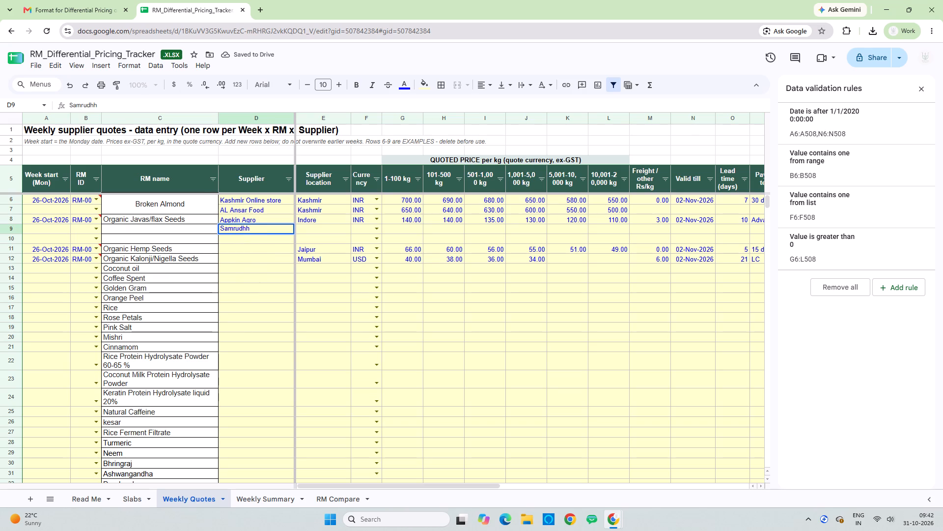
pyautogui.write('i organics')
pyautogui.press('space')
pyautogui.press('Down')
pyautogui.write('JK Boranicals')
pyautogui.press('space')
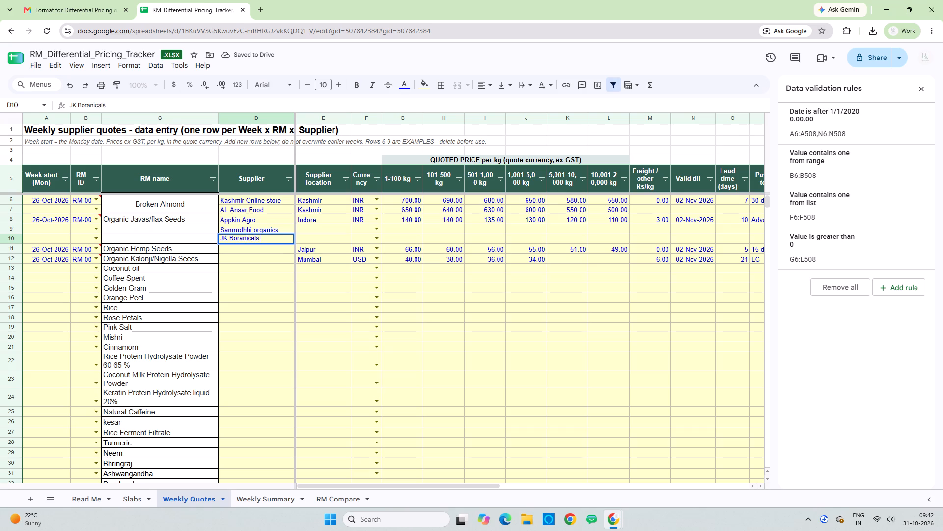
pyautogui.click(297, 349)
# Merge the Organic Javas/flax Seeds name cell with the two blank cells below it, C8:C10.
pyautogui.moveTo(168, 217); pyautogui.dragTo(169, 241)
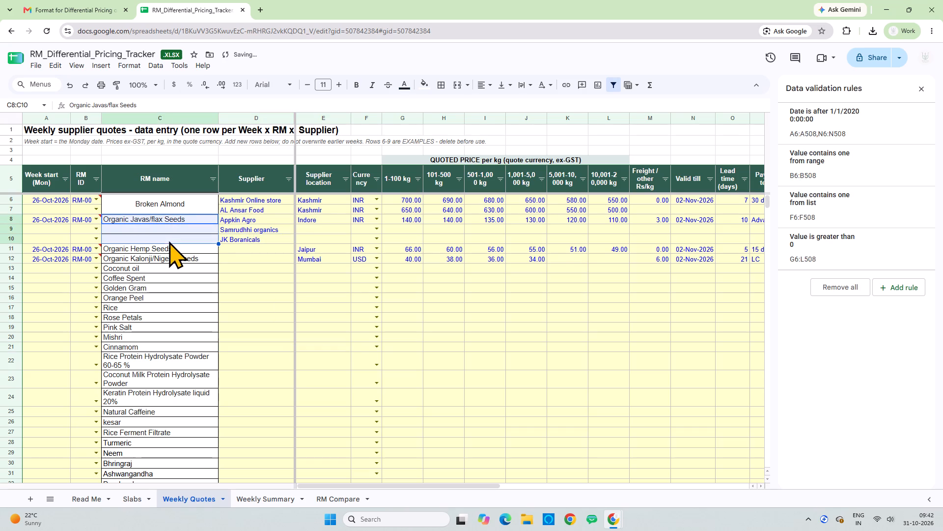
pyautogui.click(461, 86)
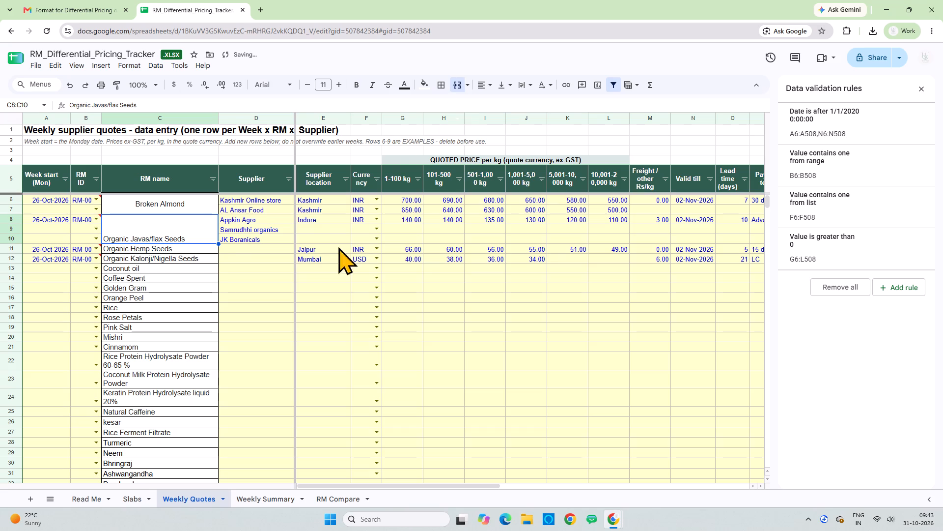
pyautogui.click(337, 302)
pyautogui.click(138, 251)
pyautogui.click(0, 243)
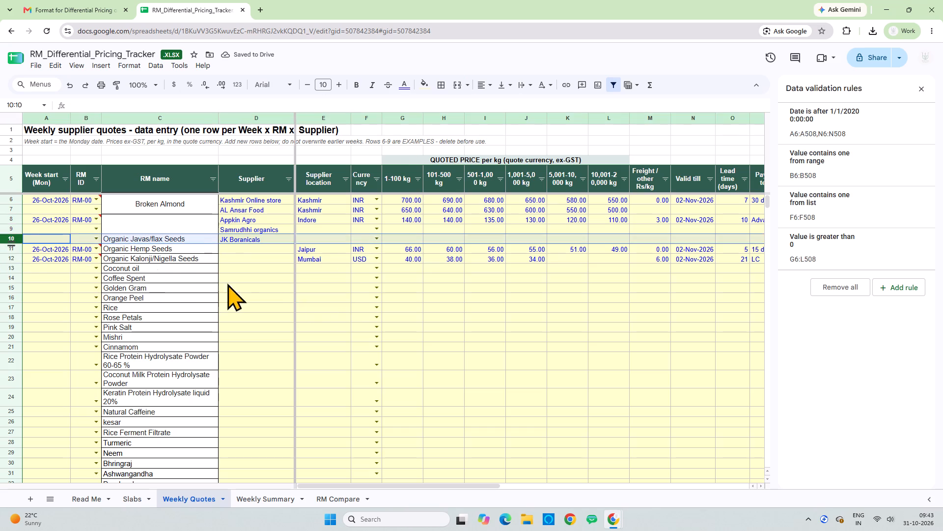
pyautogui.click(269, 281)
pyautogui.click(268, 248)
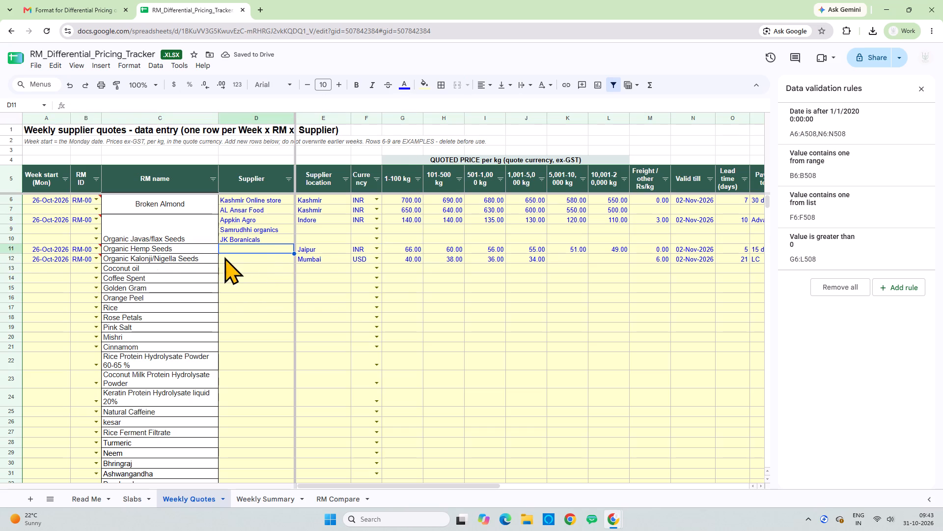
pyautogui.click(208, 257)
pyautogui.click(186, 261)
# Enter Ultra International as the Coffee Spent supplier, with Gaziabad as the supplier location.
pyautogui.click(168, 281)
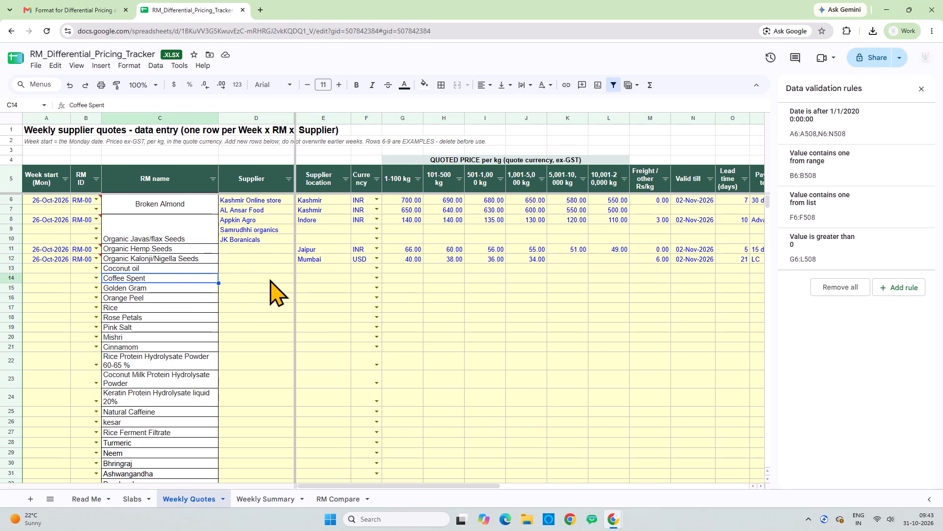
pyautogui.click(256, 279)
pyautogui.write('Ultra International')
pyautogui.press('space')
pyautogui.press('Right')
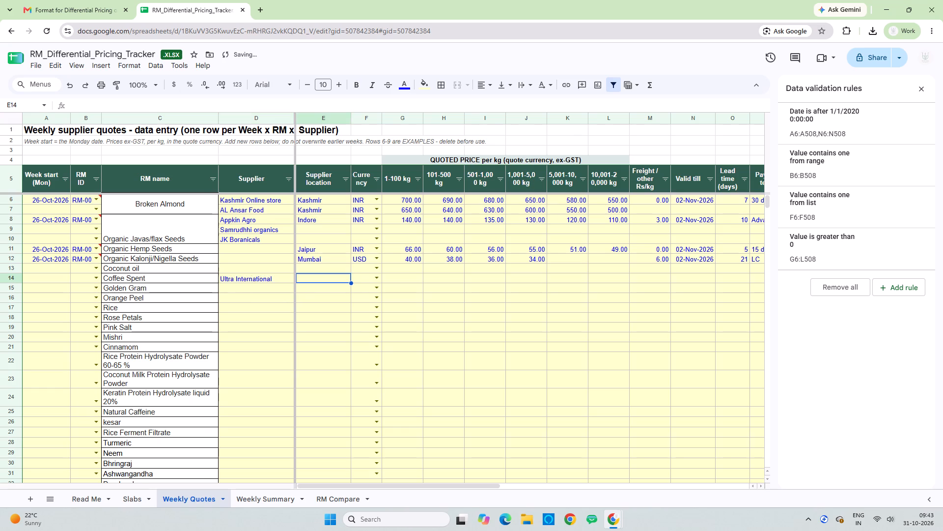
pyautogui.write('Gazia')
pyautogui.write('bad')
pyautogui.press('space')
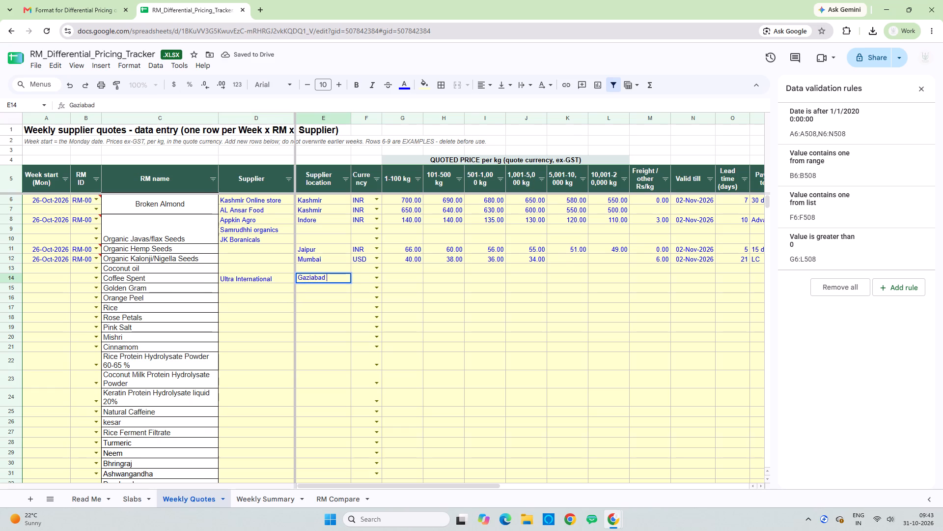
pyautogui.press('Down')
pyautogui.press('Left')
pyautogui.press('Up')
pyautogui.press('Up')
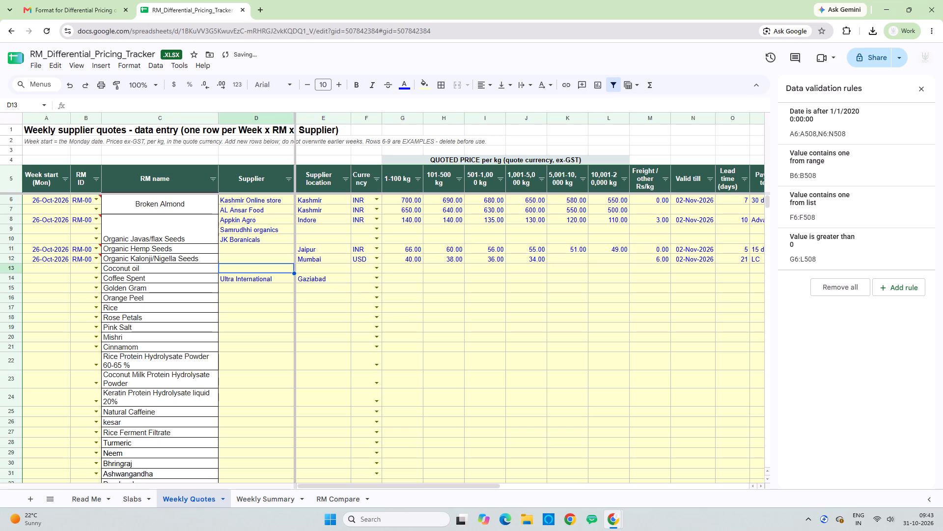
# Enter Coffee Spent's slab prices: 85 for each of the first three quantity slabs, 84 for the next two, and 80 for the last.
pyautogui.press('Right')
pyautogui.press('Right')
pyautogui.press('Right')
pyautogui.press('Down')
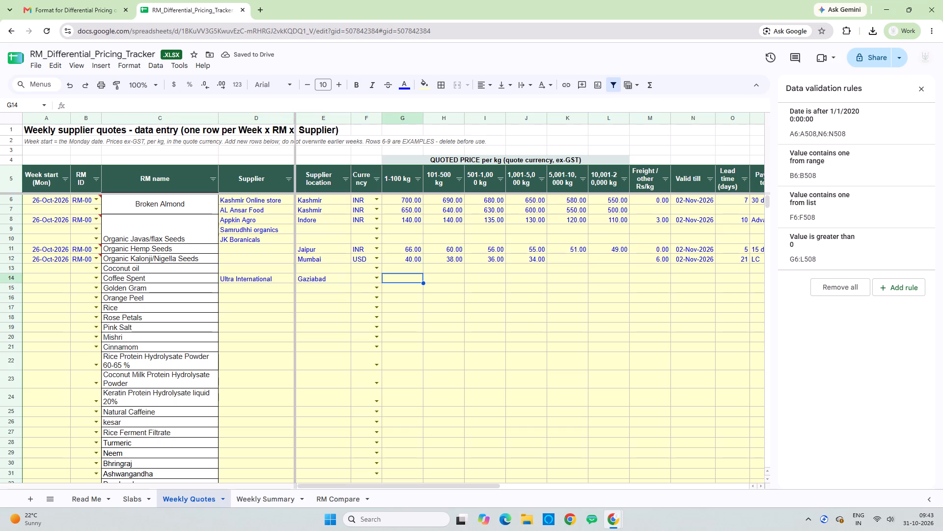
pyautogui.write('85')
pyautogui.press('Right')
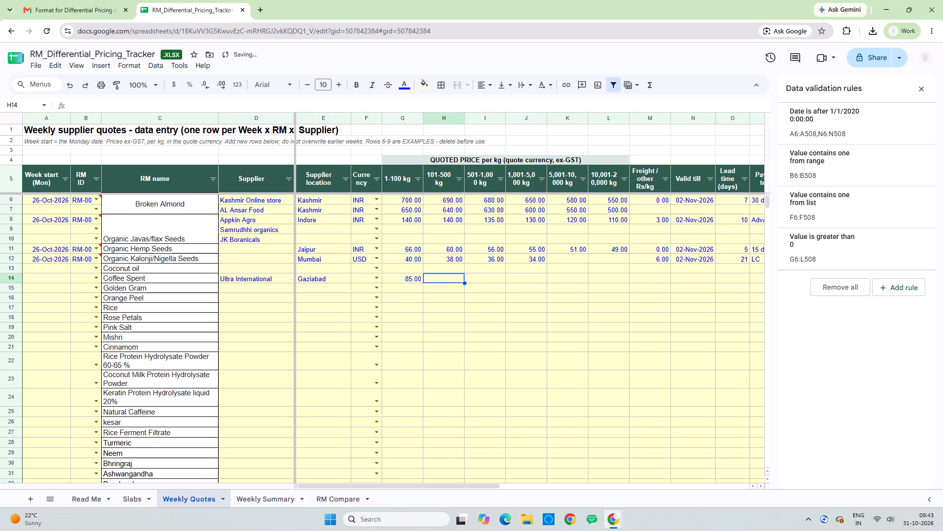
pyautogui.write('85')
pyautogui.press('Right')
pyautogui.write('85')
pyautogui.press('Right')
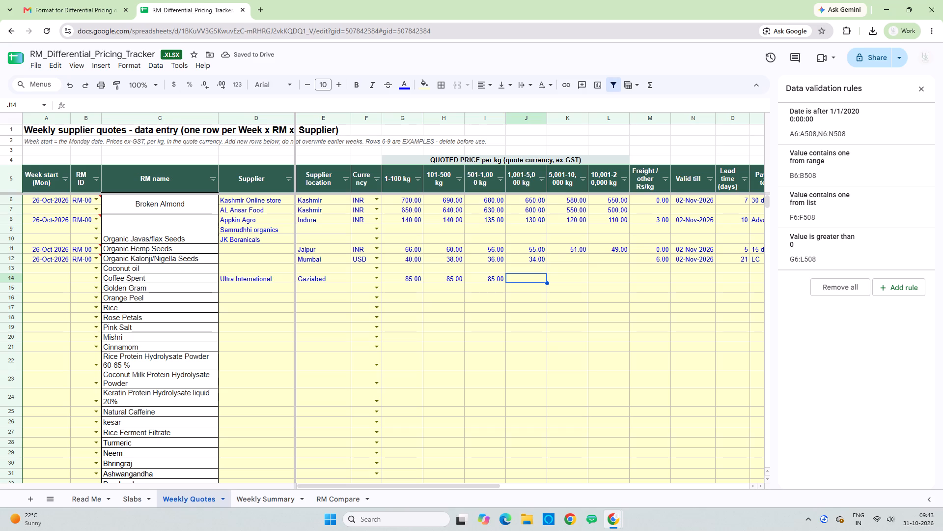
pyautogui.write('84')
pyautogui.press('Right')
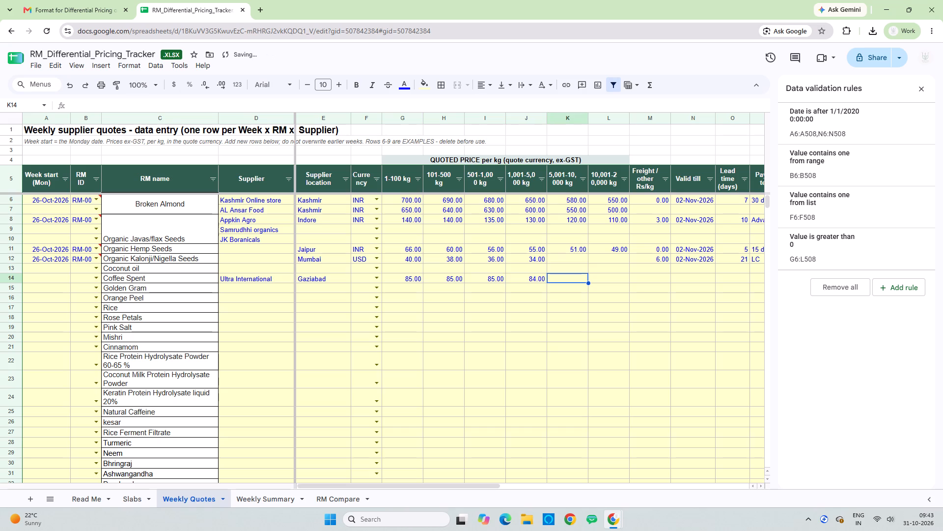
pyautogui.write('84')
pyautogui.press('Right')
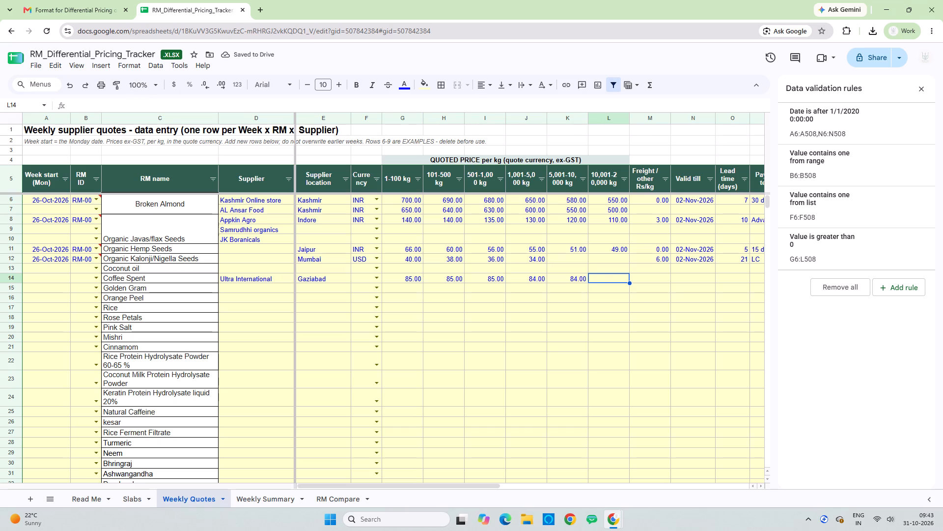
pyautogui.press('8')
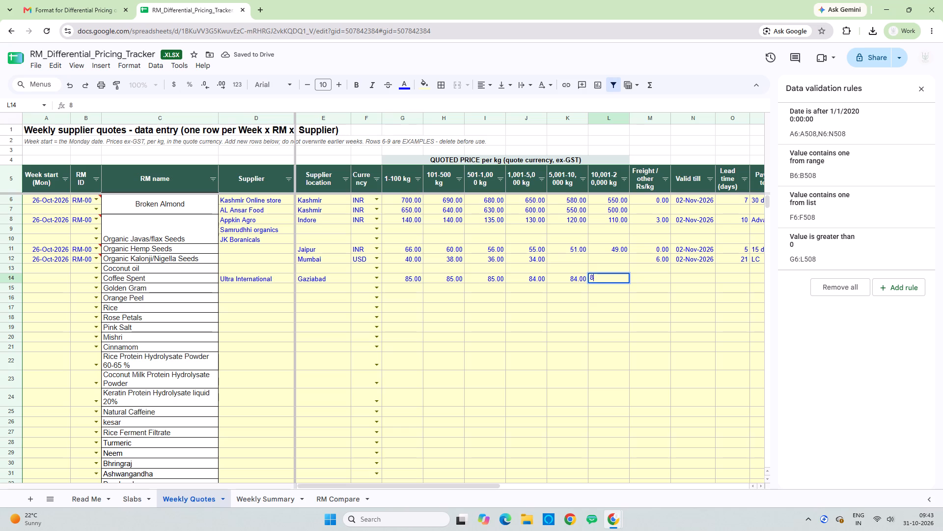
pyautogui.press('0')
pyautogui.press('Right')
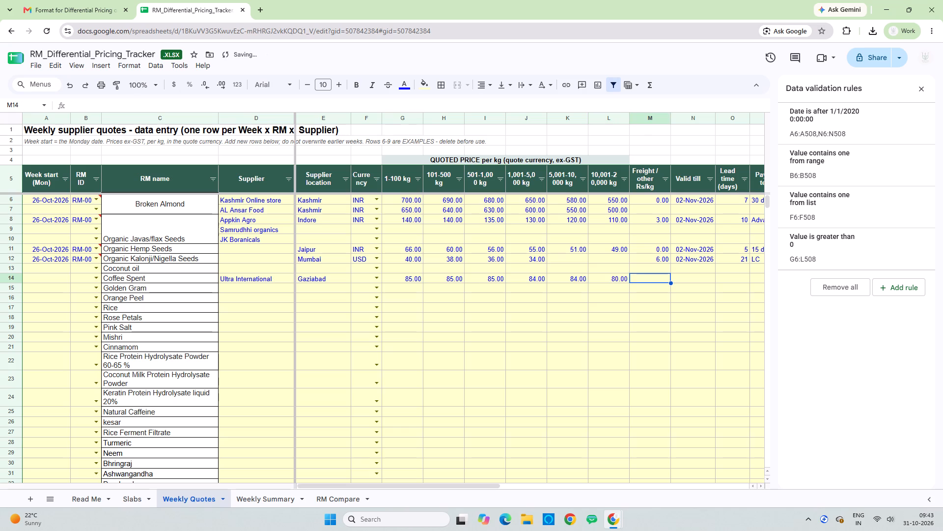
pyautogui.click(248, 306)
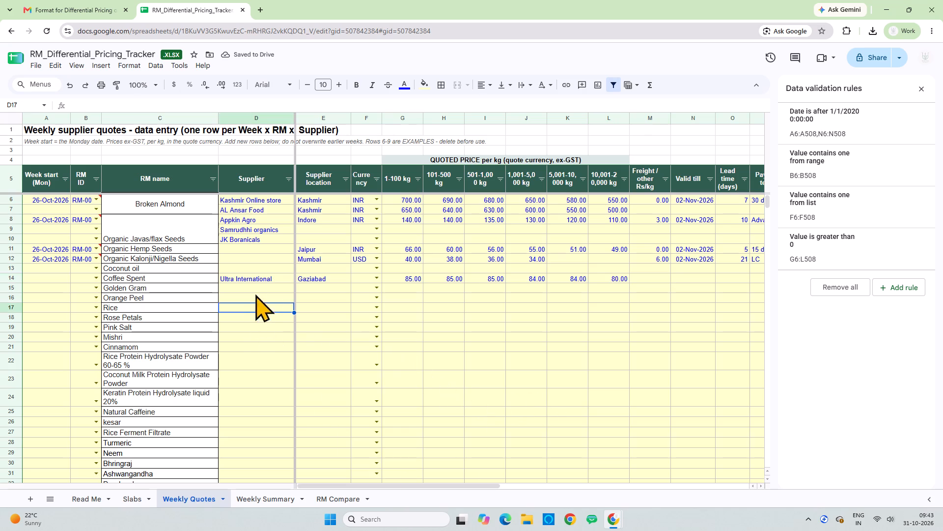
# Set the currency of the Coffee Spent quote to INR.
pyautogui.click(375, 276)
pyautogui.click(371, 287)
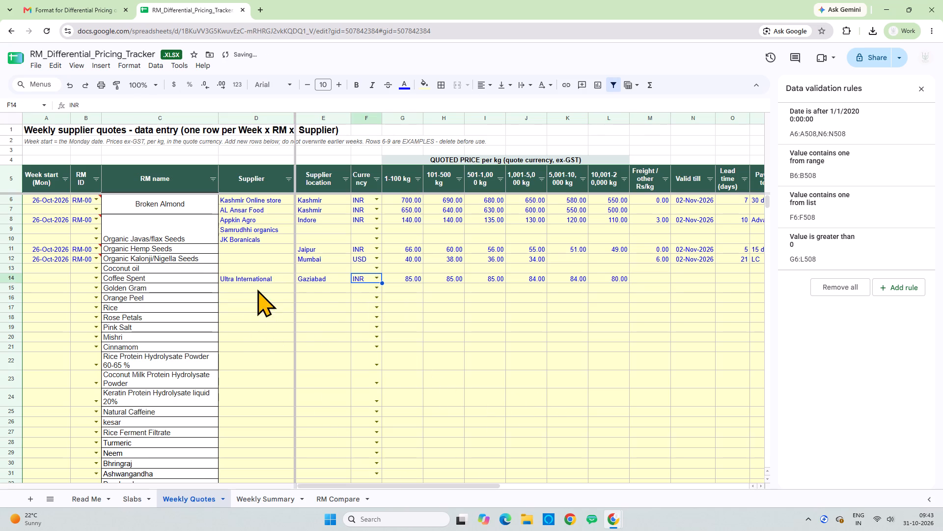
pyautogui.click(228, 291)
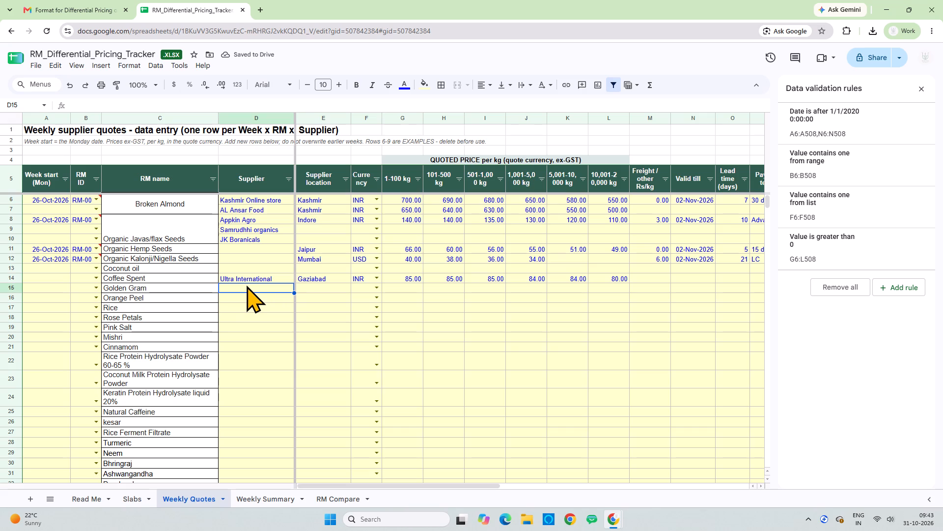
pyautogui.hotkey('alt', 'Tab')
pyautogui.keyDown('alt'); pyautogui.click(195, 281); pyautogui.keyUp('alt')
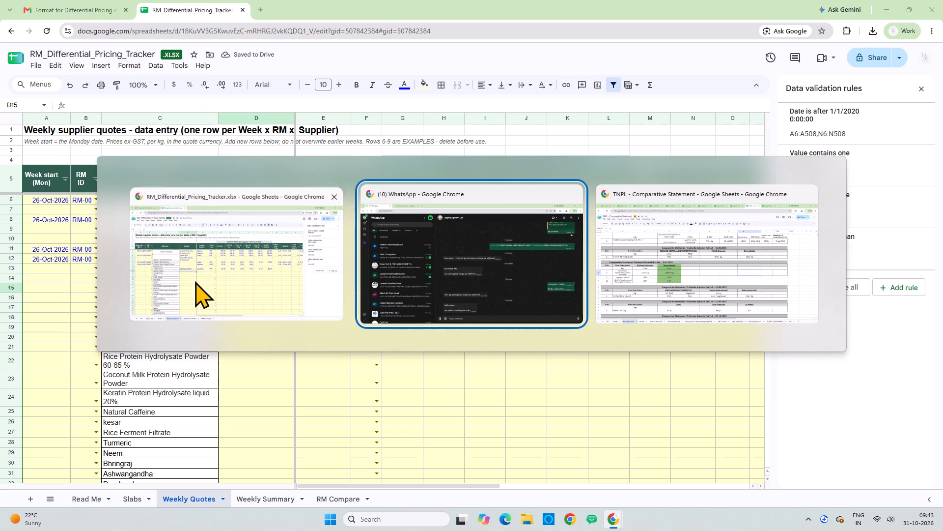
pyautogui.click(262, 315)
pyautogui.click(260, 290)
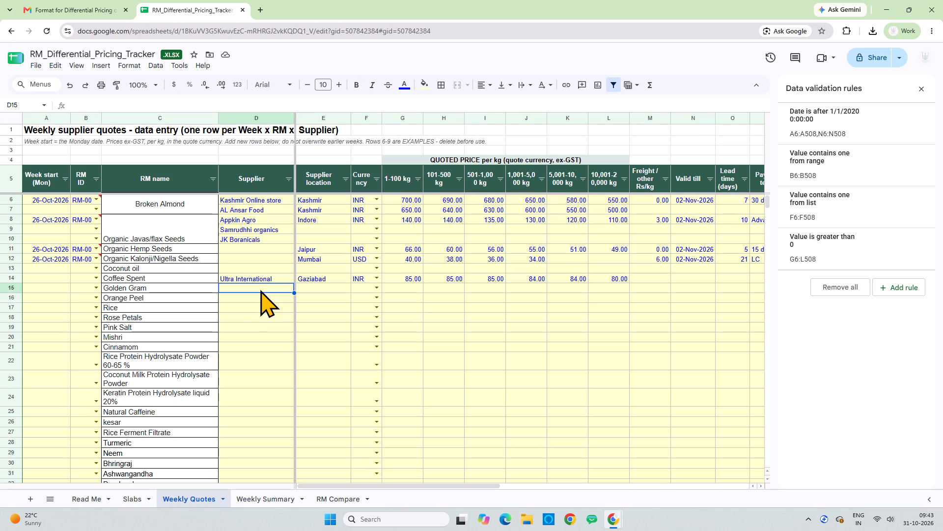
# Insert two rows below Golden Gram and copy the suppliers Appkin Agro and Samrudhhi organics into its Supplier cells, starting on the Golden Gram row.
pyautogui.moveTo(261, 220); pyautogui.dragTo(263, 230)
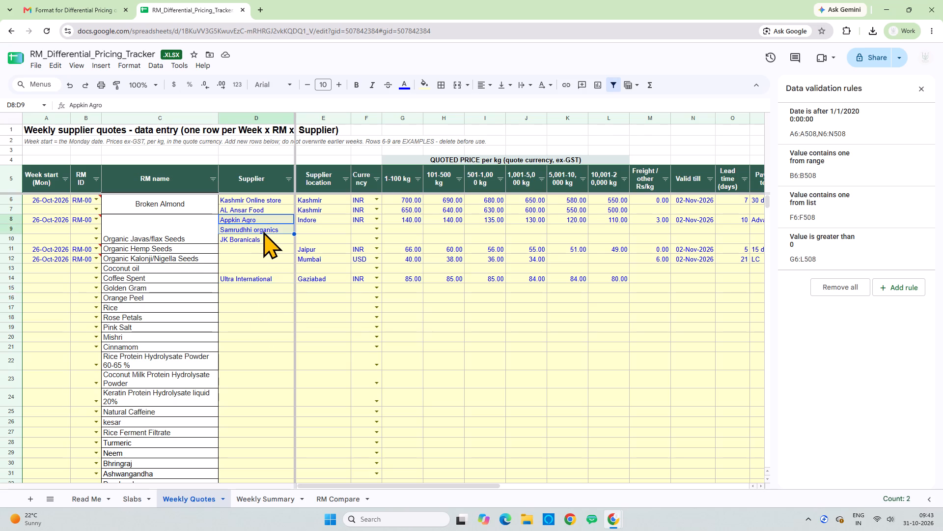
pyautogui.hotkey('ctrl', 'c')
pyautogui.click(251, 296)
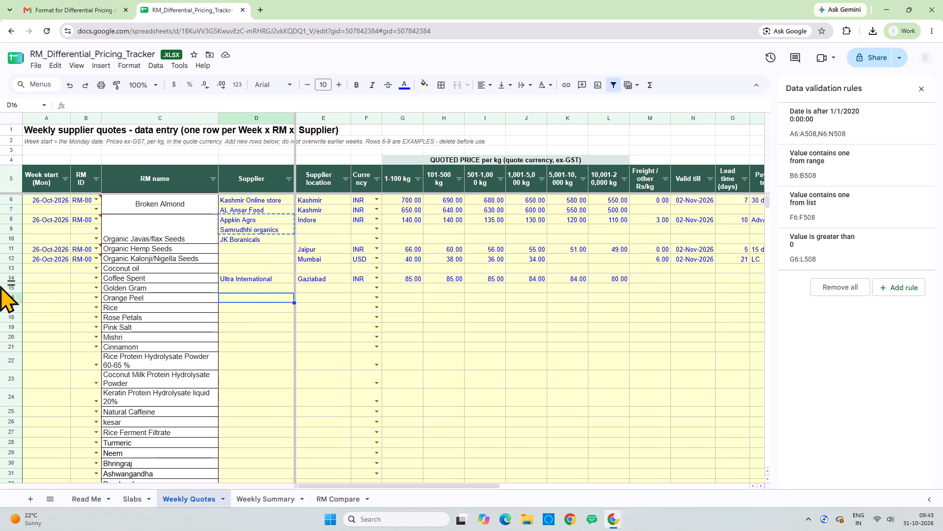
pyautogui.click(0, 287)
pyautogui.rightClick(0, 287)
pyautogui.click(62, 345)
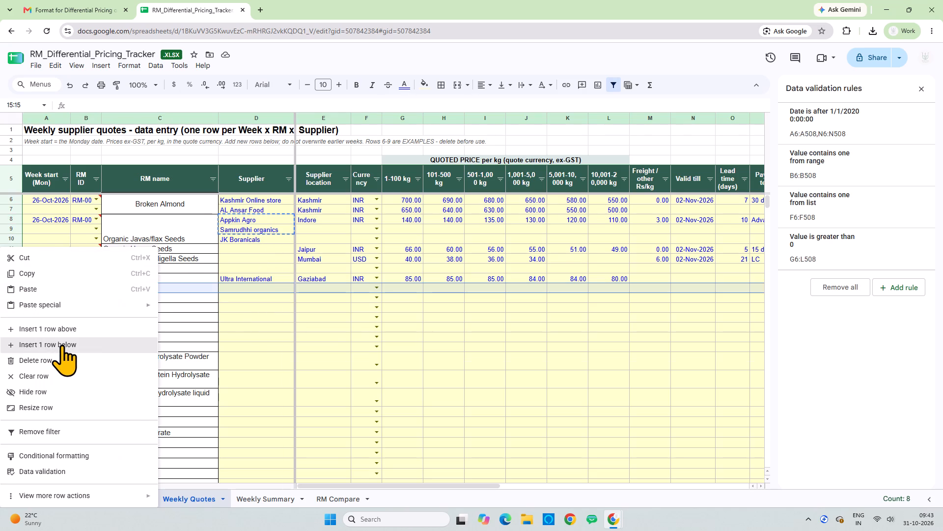
pyautogui.rightClick(0, 290)
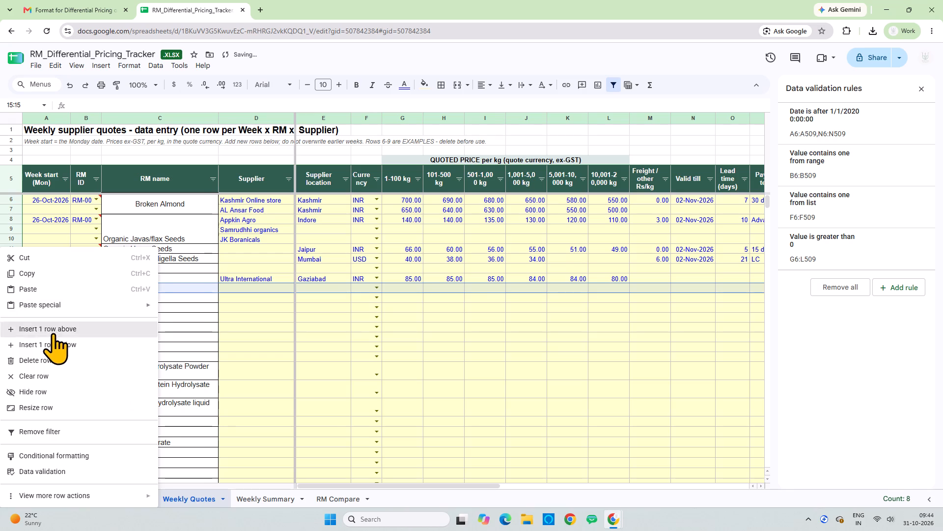
pyautogui.click(55, 341)
pyautogui.click(218, 343)
pyautogui.click(250, 283)
pyautogui.click(249, 290)
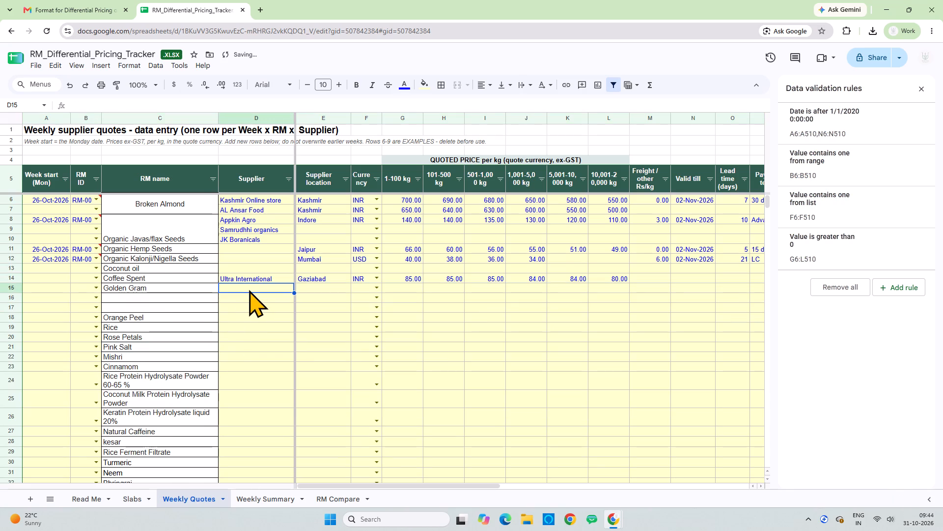
pyautogui.hotkey('ctrl', 'v')
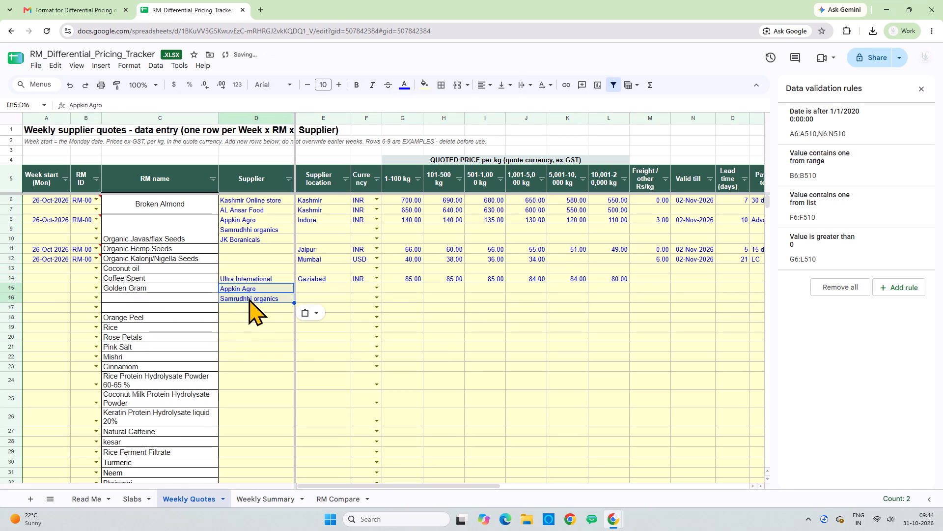
# Enter Agronic as the third Golden Gram supplier, in the row below Samrudhhi organics.
pyautogui.doubleClick(245, 308)
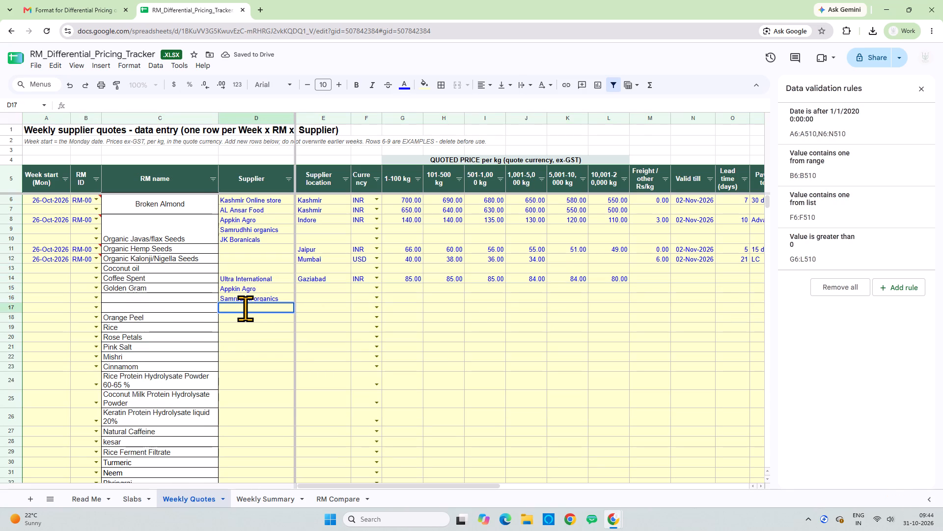
pyautogui.write('Agronic')
pyautogui.press('space')
pyautogui.click(257, 367)
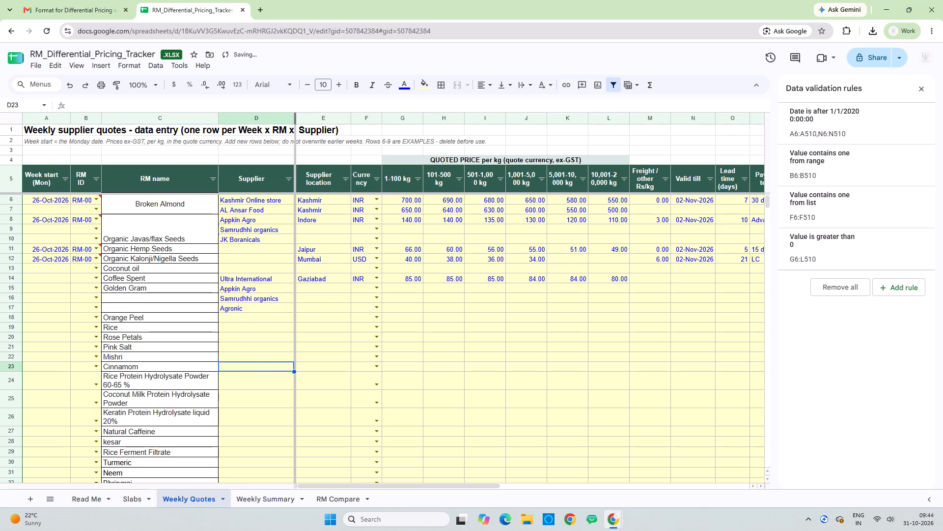
# Merge the Golden Gram RM name cell with the two blank cells below it, spanning its three supplier rows.
pyautogui.moveTo(252, 285); pyautogui.dragTo(252, 308)
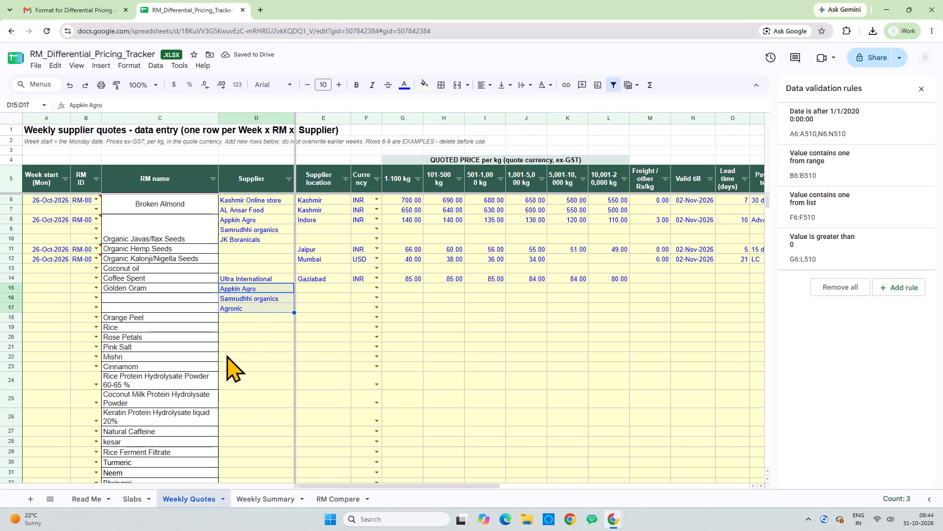
pyautogui.click(226, 354)
pyautogui.moveTo(170, 286); pyautogui.dragTo(170, 308)
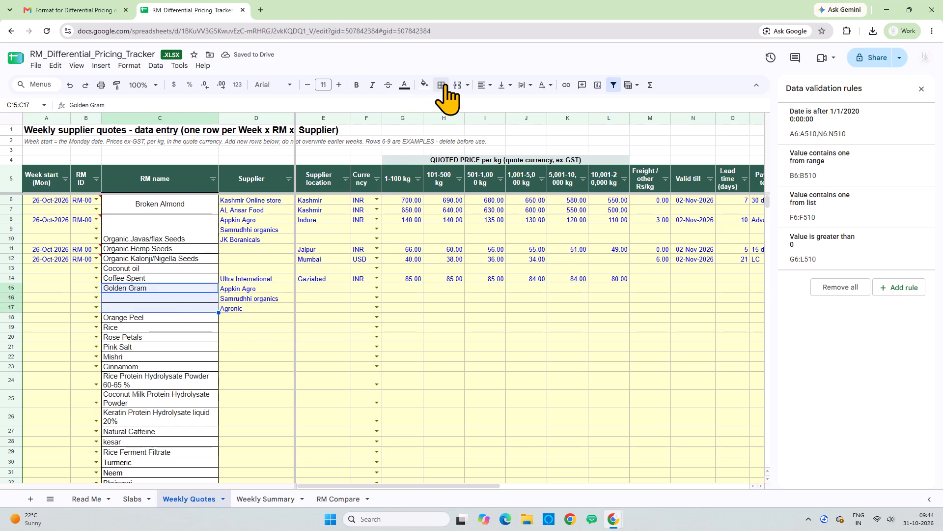
pyautogui.click(455, 82)
pyautogui.click(270, 355)
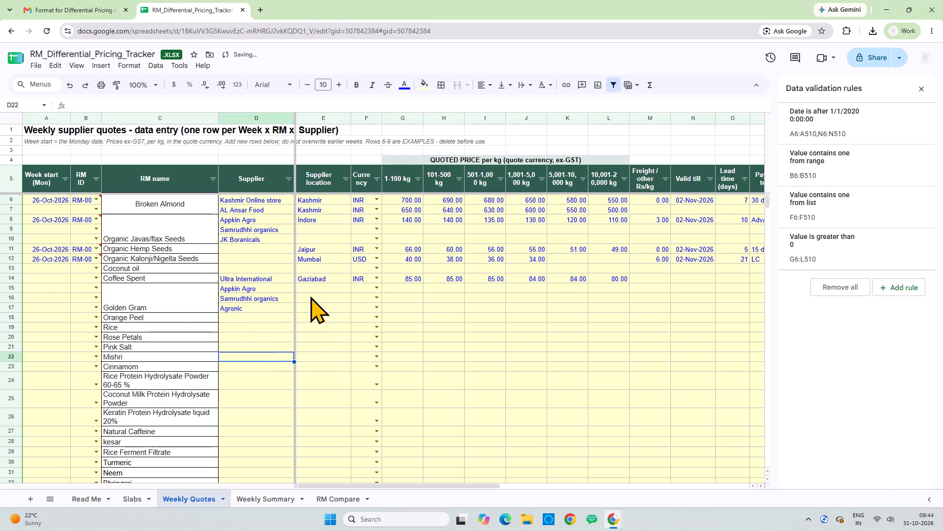
# Enter the Golden Gram supplier locations: Indore for Appkin Agro and Jaipur for Samrudhhi organics.
pyautogui.click(320, 289)
pyautogui.write('Indore')
pyautogui.press('Down')
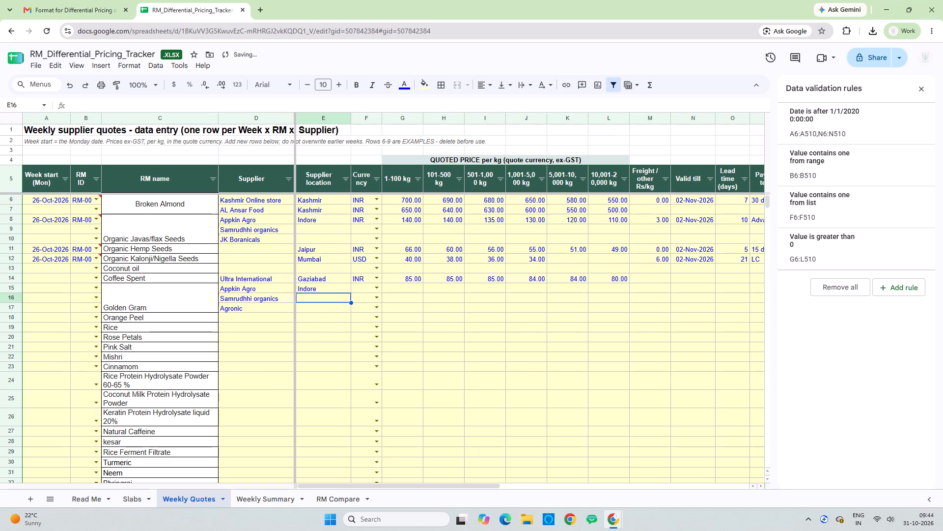
pyautogui.write('Jaipur')
pyautogui.press('Down')
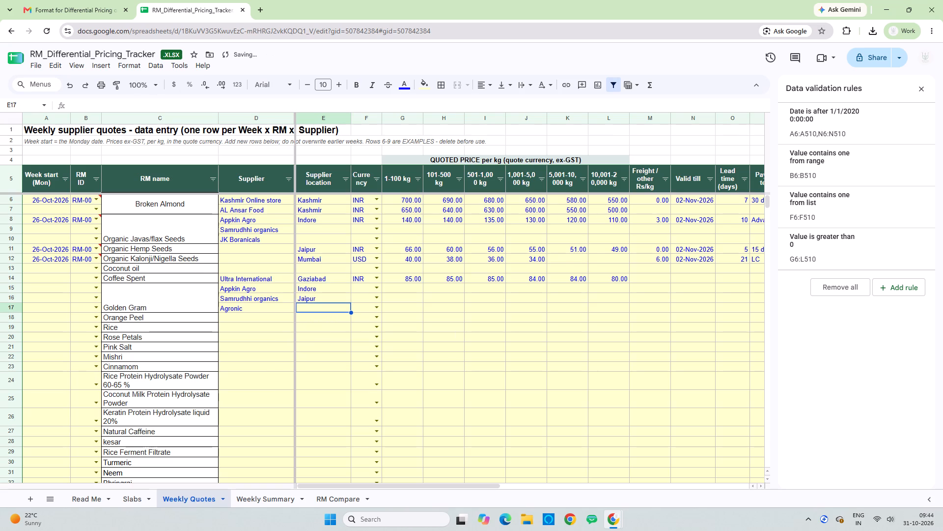
pyautogui.press('0')
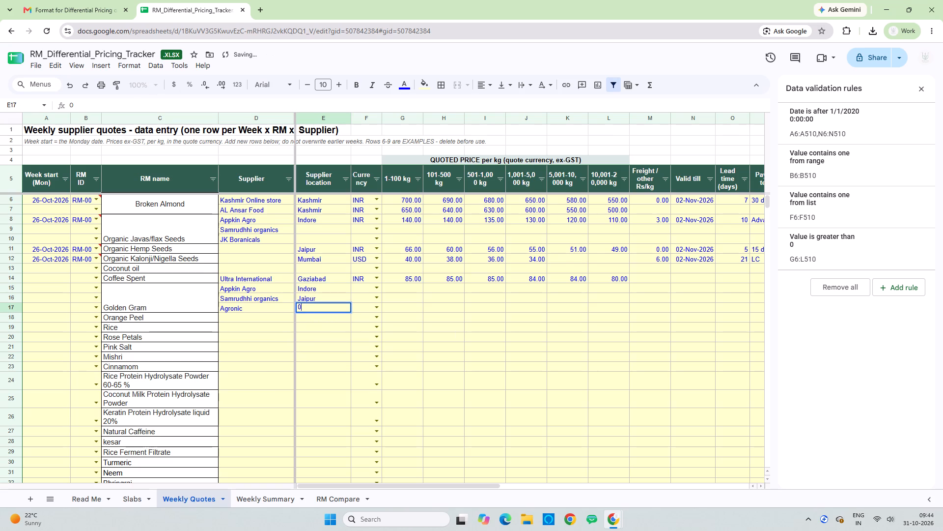
pyautogui.press('BackSpace')
# Enter Appkin Agro's Golden Gram prices: 120 for the first two quantity slabs, 115 for the third, and 112 for the fourth.
pyautogui.press('Right')
pyautogui.press('Right')
pyautogui.press('Up')
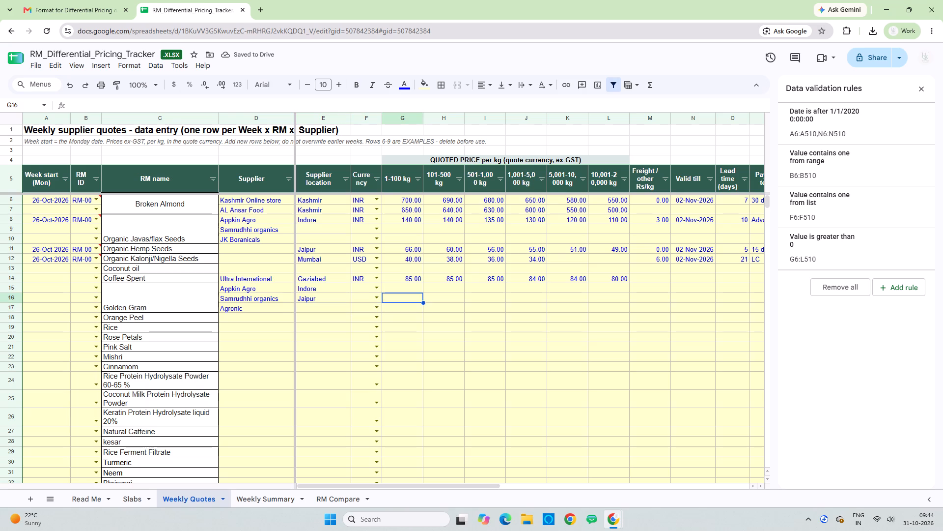
pyautogui.press('Up')
pyautogui.write('120')
pyautogui.press('Right')
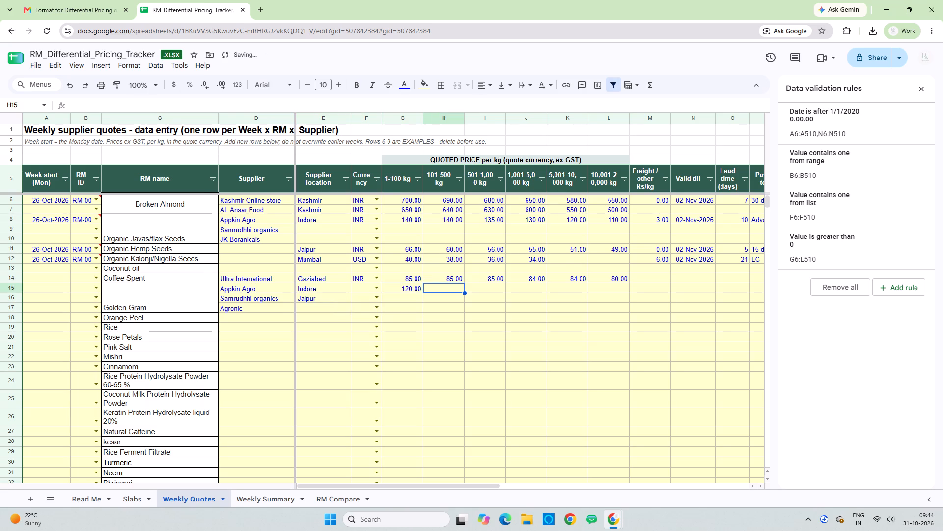
pyautogui.write('120')
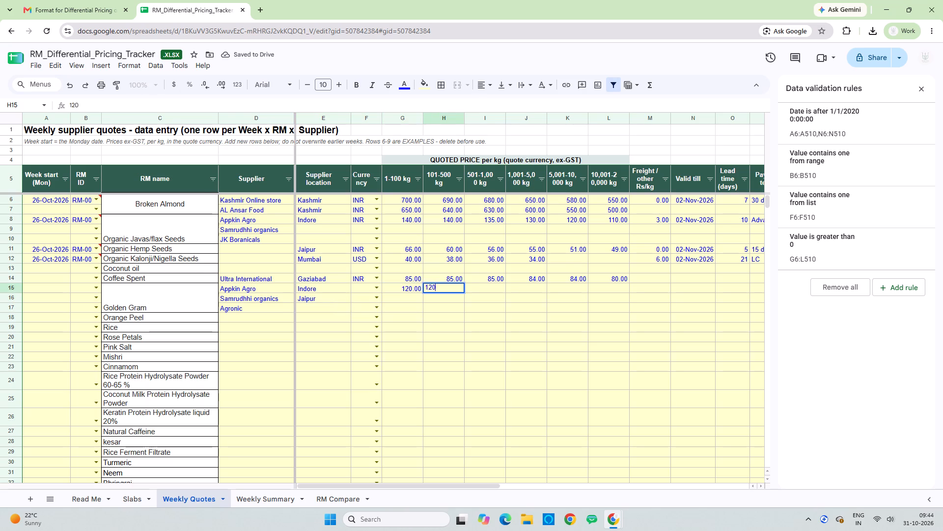
pyautogui.press('Right')
pyautogui.write('115')
pyautogui.press('Right')
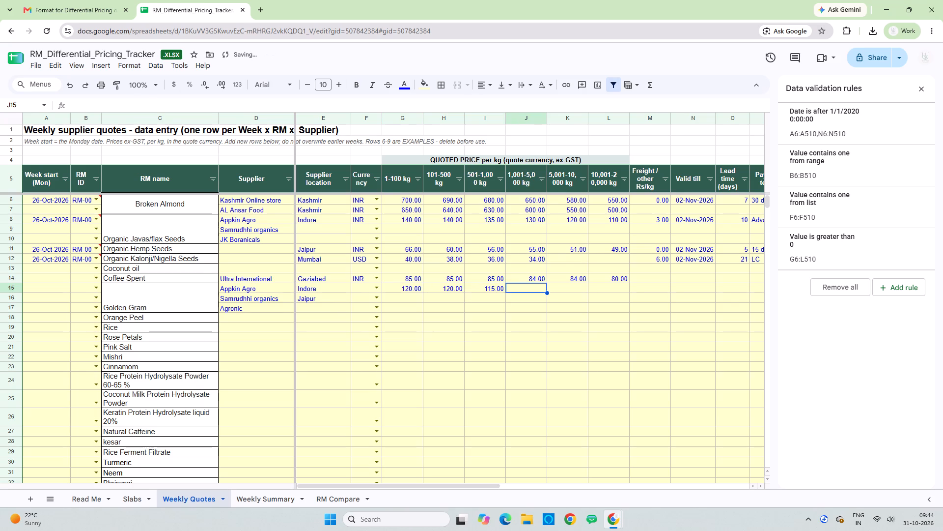
pyautogui.write('114')
pyautogui.press('Right')
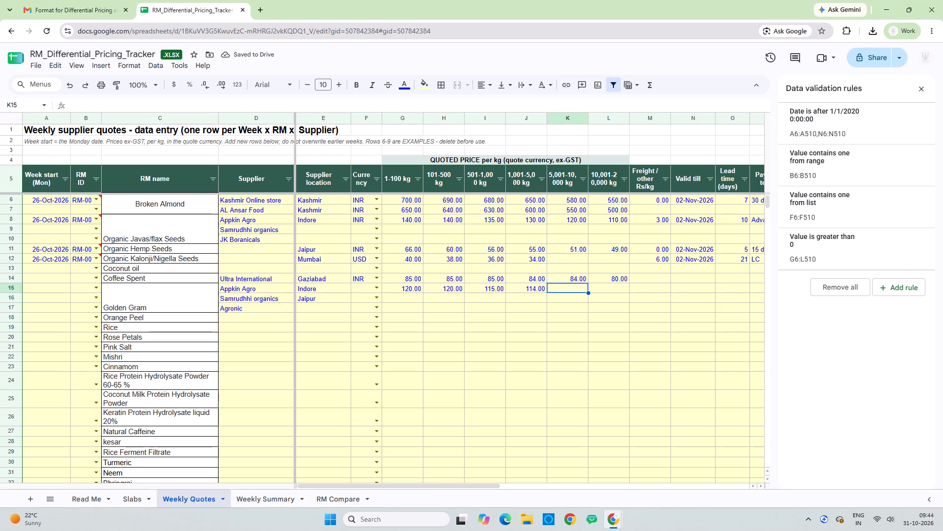
pyautogui.press('Down')
pyautogui.press('Up')
pyautogui.press('Down')
pyautogui.press('Up')
pyautogui.press('Left')
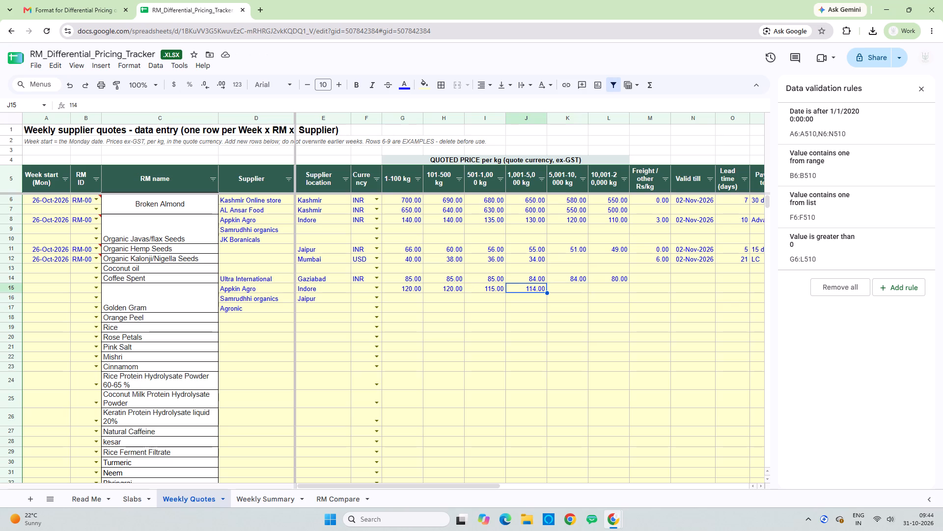
pyautogui.write('112')
pyautogui.press('Right')
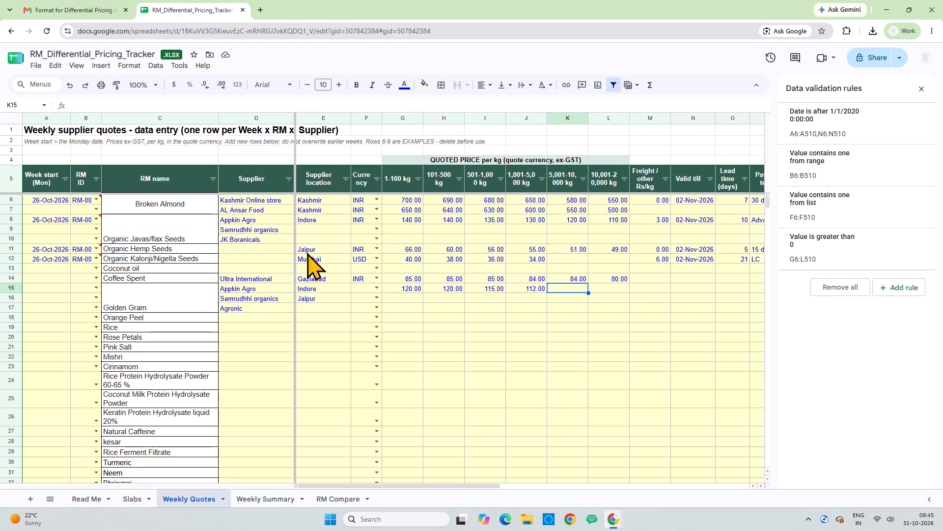
# Enter Samrudhi Organic as the supplier on the Rice row.
pyautogui.click(173, 330)
pyautogui.click(0, 331)
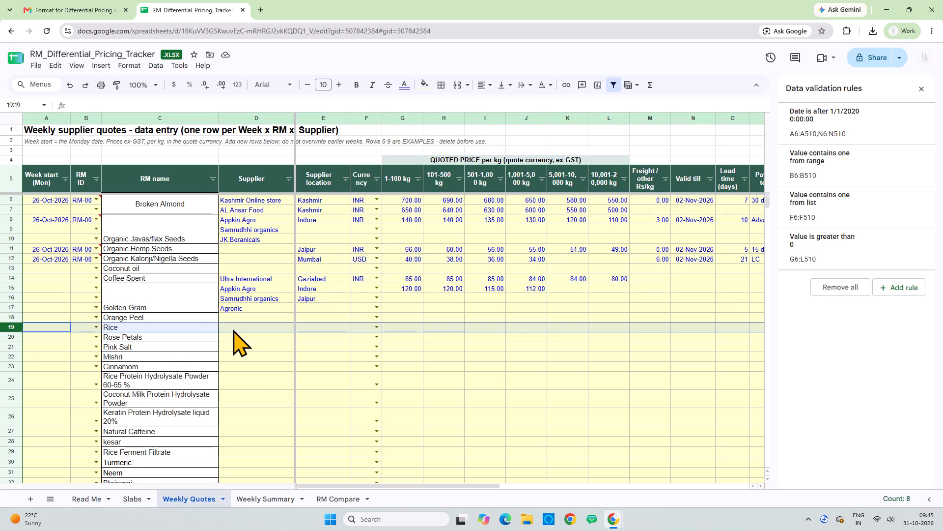
pyautogui.click(233, 328)
pyautogui.write('Samridhhi')
pyautogui.press('space')
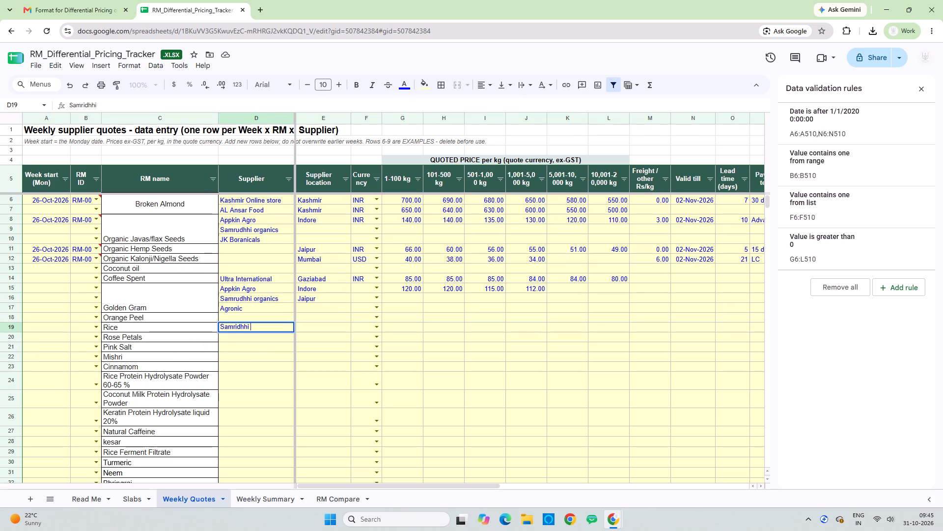
pyautogui.press('BackSpace')
pyautogui.press('BackSpace')
pyautogui.press('BackSpace')
pyautogui.press('BackSpace')
pyautogui.press('BackSpace')
pyautogui.press('BackSpace')
pyautogui.write('udhi')
pyautogui.press('space')
pyautogui.write('Organic')
pyautogui.press('space')
pyautogui.press('Down')
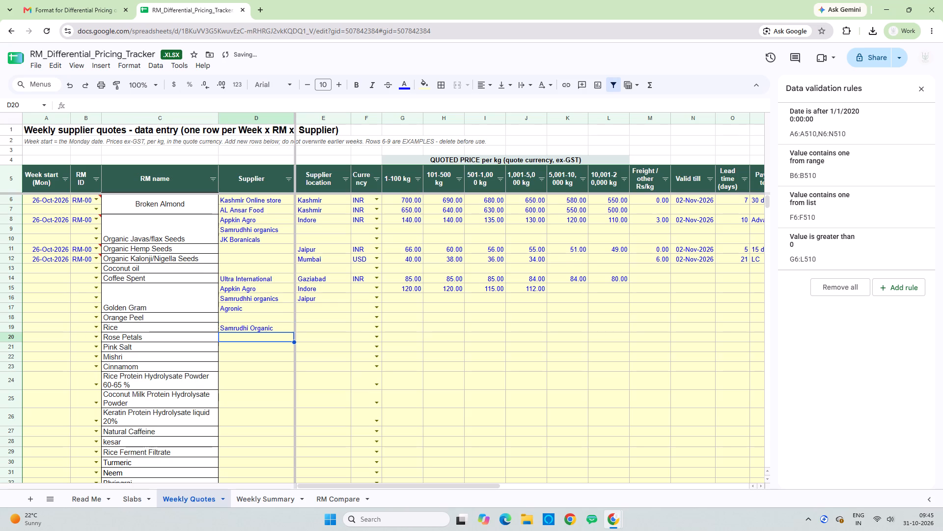
# Insert two blank rows directly below the Rice row.
pyautogui.click(0, 324)
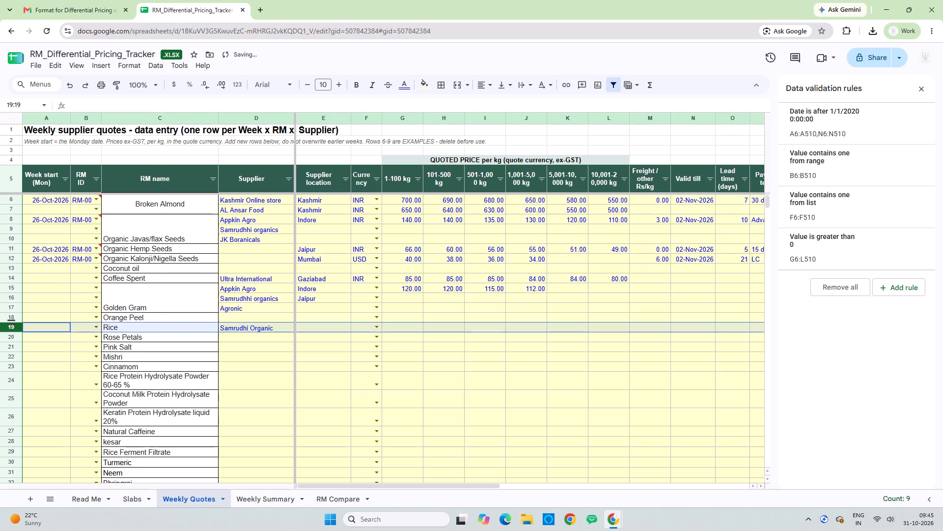
pyautogui.rightClick(0, 324)
pyautogui.click(94, 157)
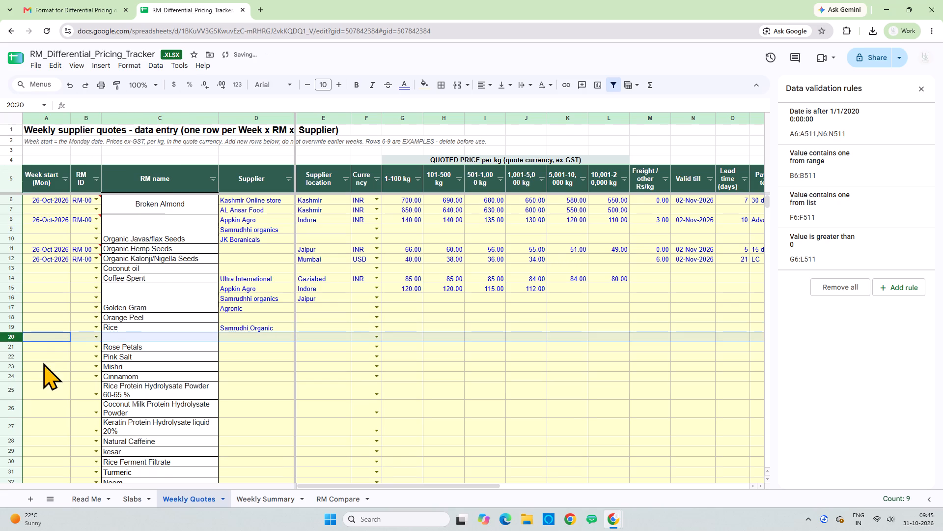
pyautogui.rightClick(0, 334)
pyautogui.click(62, 174)
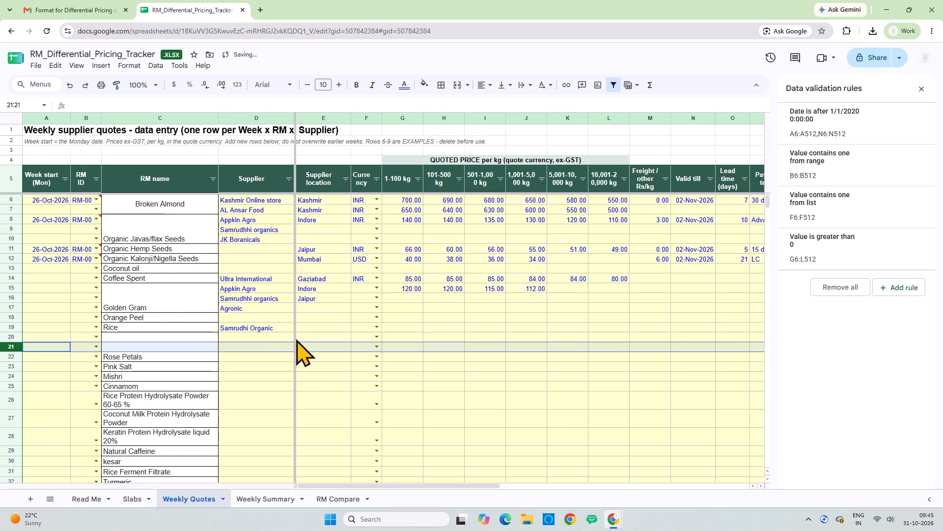
pyautogui.click(284, 389)
# Enter Agronic and Terra Farm as additional Rice suppliers in the two blank rows below Samrudhi Organic.
pyautogui.click(245, 337)
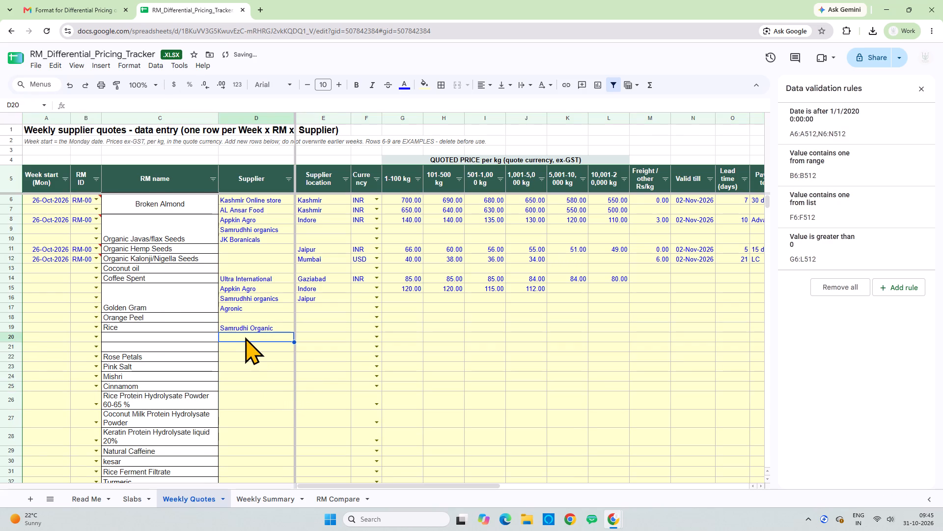
pyautogui.click(227, 370)
pyautogui.click(246, 341)
pyautogui.write('Agronic')
pyautogui.press('space')
pyautogui.press('Down')
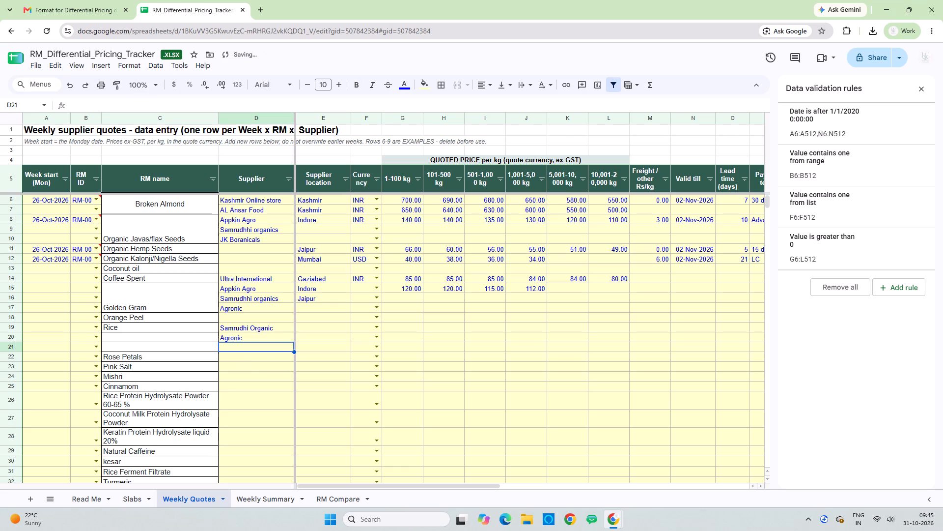
pyautogui.write('Terra Farm')
pyautogui.press('space')
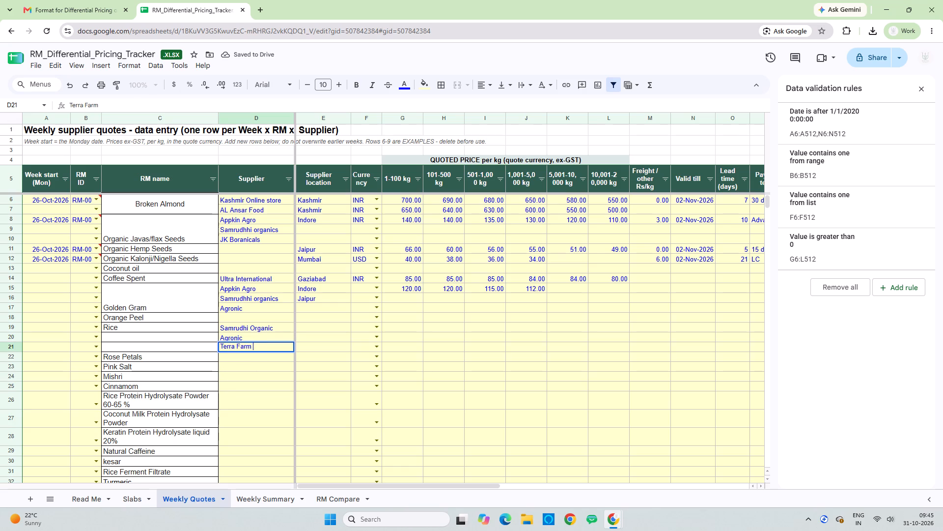
pyautogui.press('Right')
pyautogui.press('Up')
pyautogui.press('Up')
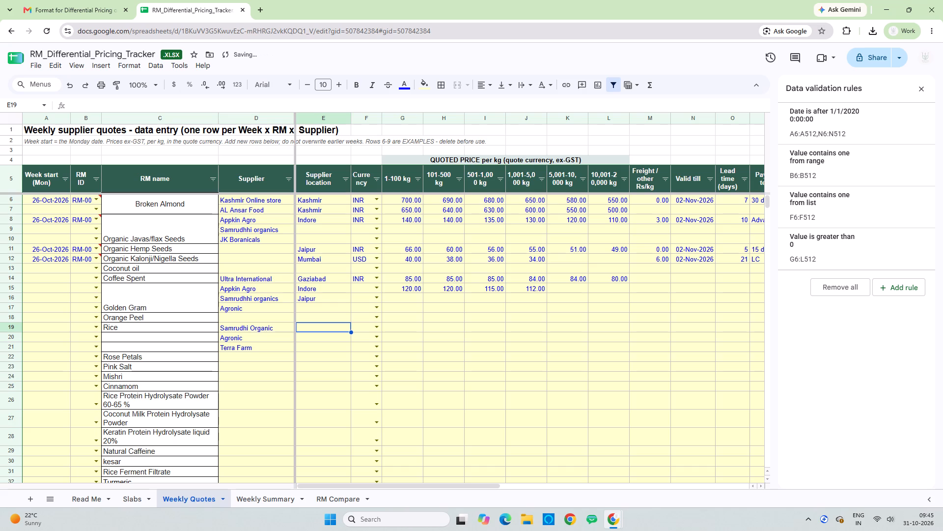
# Merge the Rice RM name cell with the two blank cells below it, spanning its three supplier rows.
pyautogui.moveTo(144, 327); pyautogui.dragTo(143, 339)
pyautogui.click(143, 339)
pyautogui.moveTo(143, 339); pyautogui.dragTo(144, 348)
pyautogui.moveTo(149, 328); pyautogui.dragTo(146, 346)
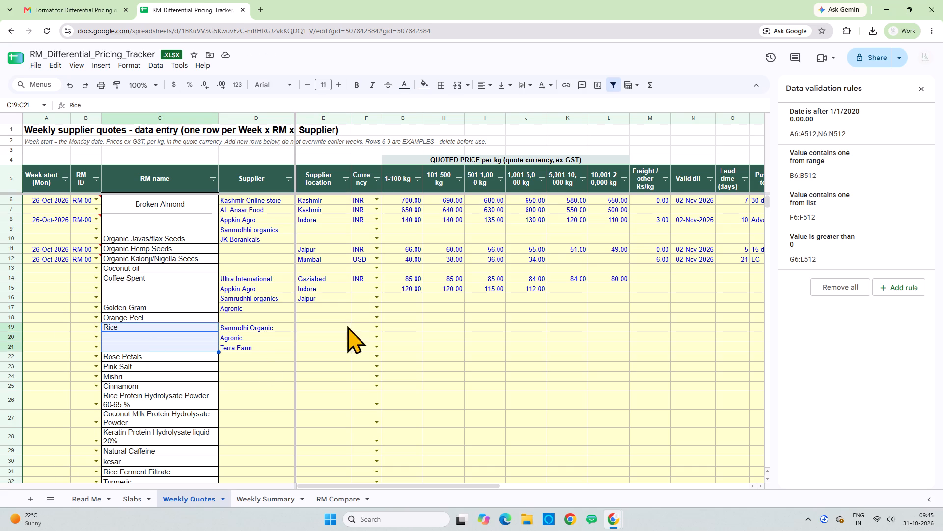
pyautogui.click(454, 84)
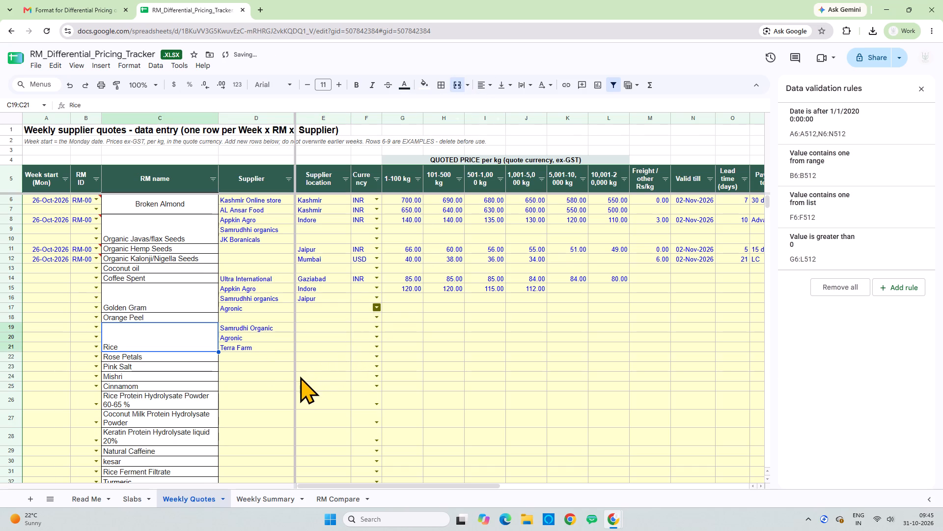
pyautogui.click(298, 378)
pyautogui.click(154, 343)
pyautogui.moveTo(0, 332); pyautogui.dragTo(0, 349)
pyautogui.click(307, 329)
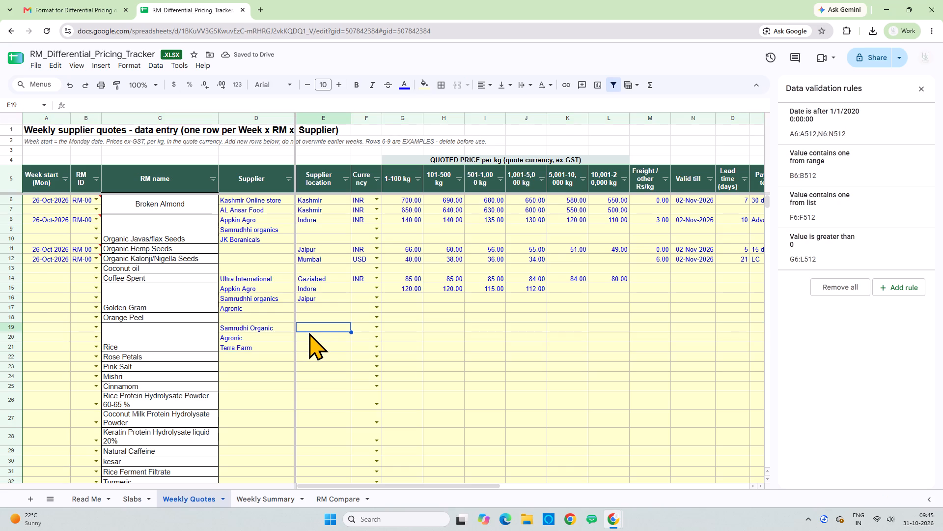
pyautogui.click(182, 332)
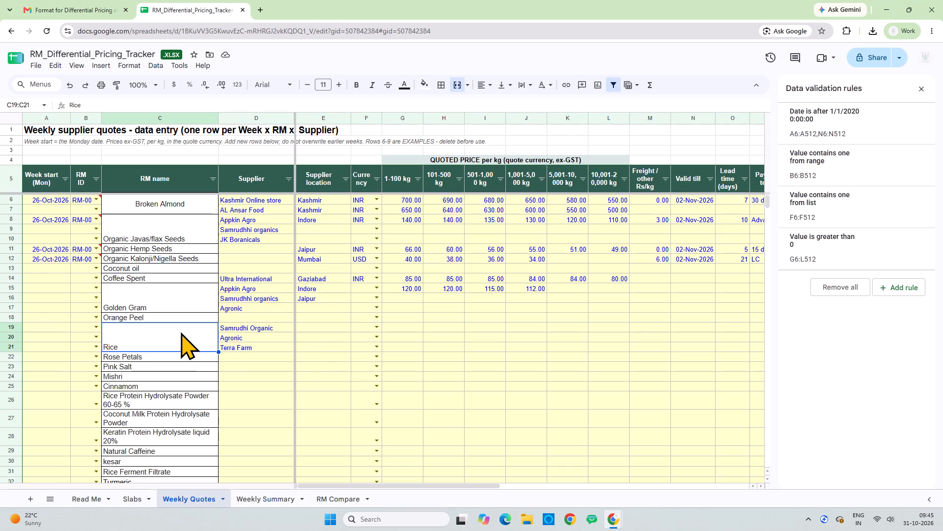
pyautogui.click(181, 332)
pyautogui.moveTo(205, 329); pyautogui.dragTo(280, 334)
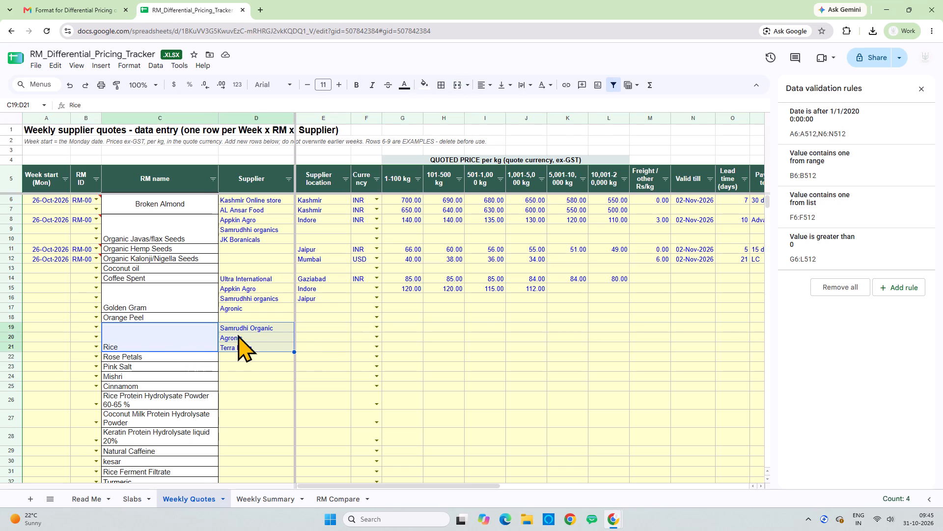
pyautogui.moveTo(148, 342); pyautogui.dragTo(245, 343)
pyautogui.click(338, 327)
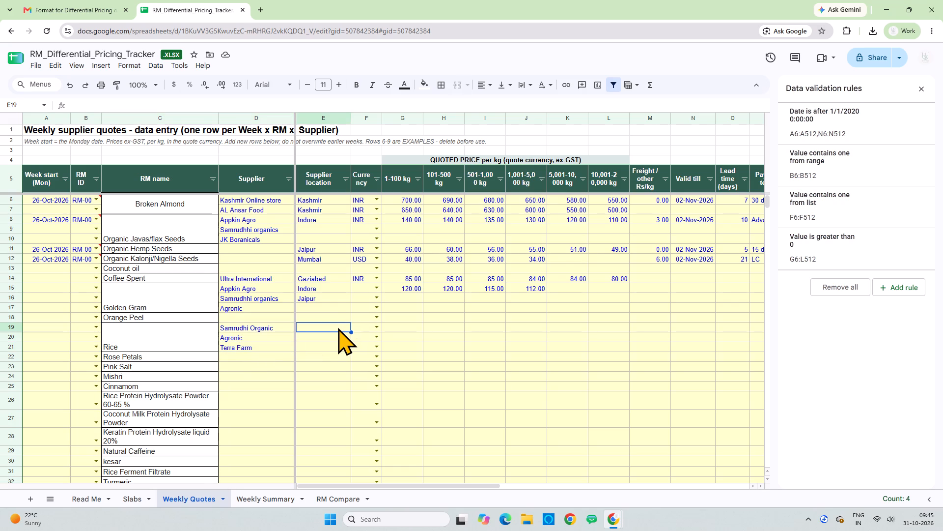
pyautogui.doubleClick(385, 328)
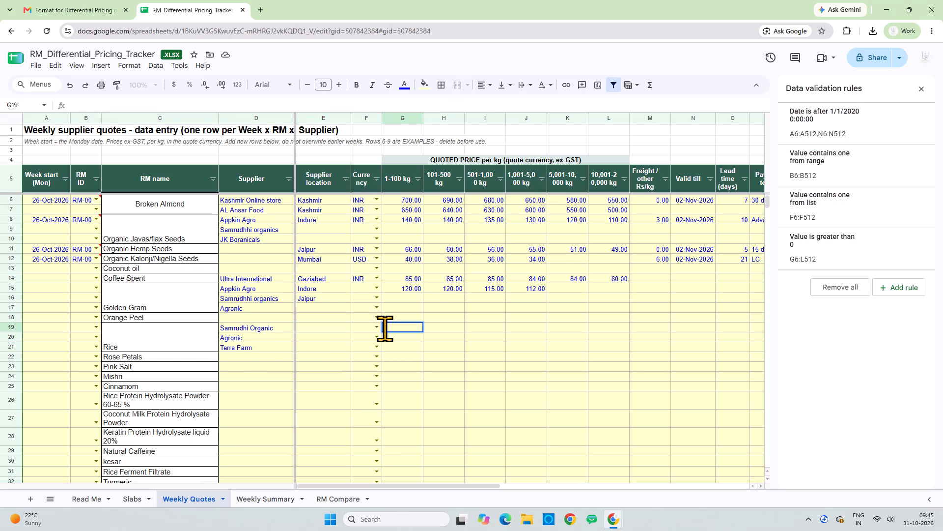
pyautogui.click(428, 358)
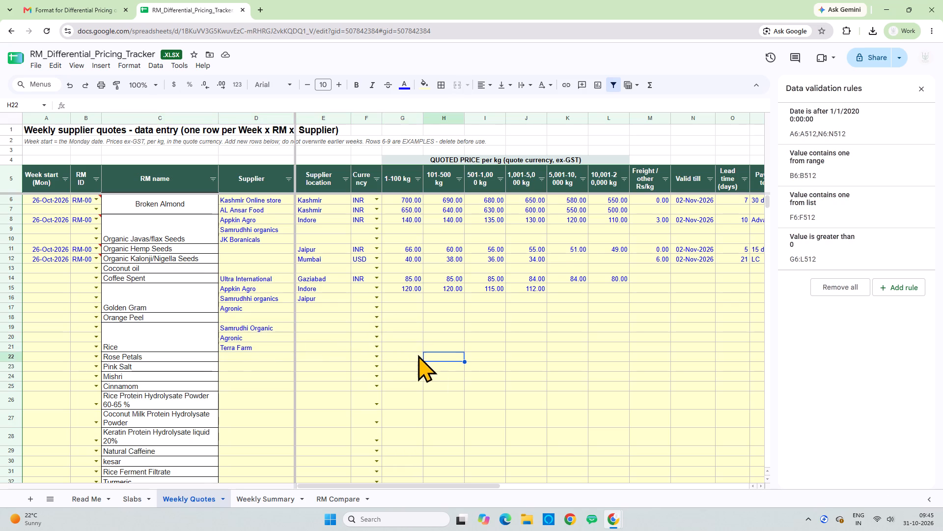
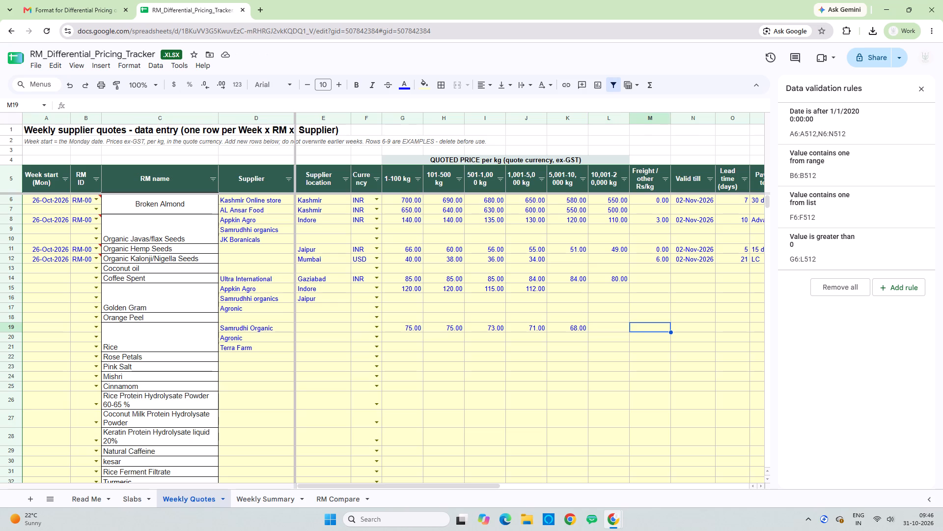
# Enter 65 as Samrudhi Organic's Rice price in the 10,001-20,000 kg slab.
pyautogui.press('Left')
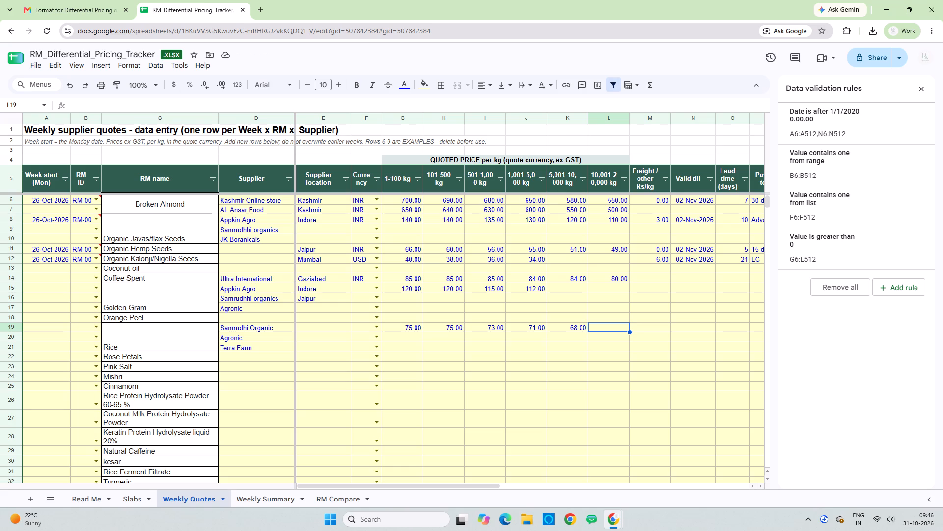
pyautogui.write('65')
pyautogui.press('Down')
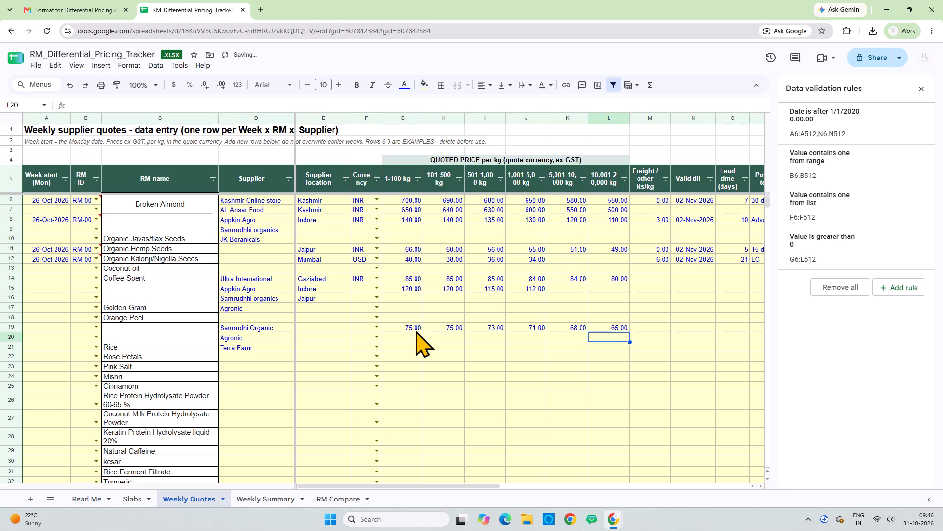
# Enter Agronic's six slab prices for Rice, from smallest to largest quantity: 95, 95, 93, 91, 88 and 85.
pyautogui.click(252, 332)
pyautogui.click(248, 354)
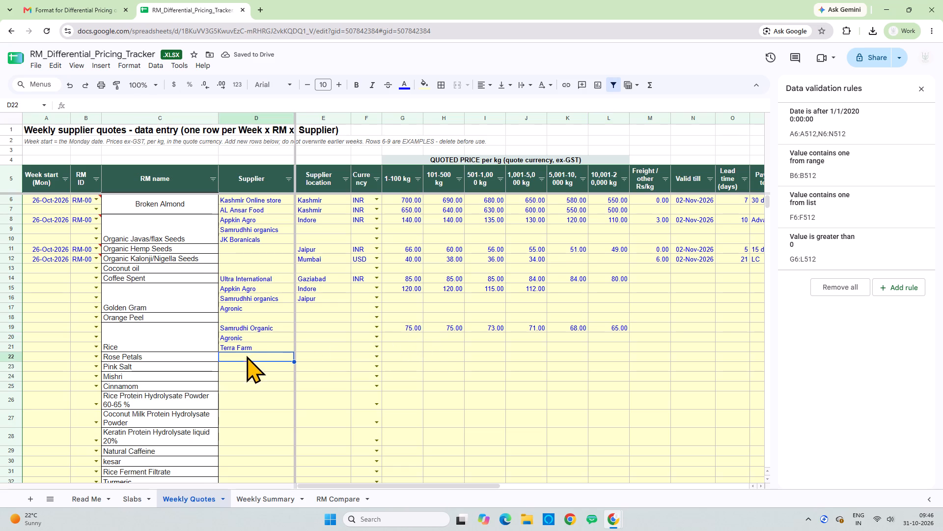
pyautogui.click(281, 338)
pyautogui.click(393, 336)
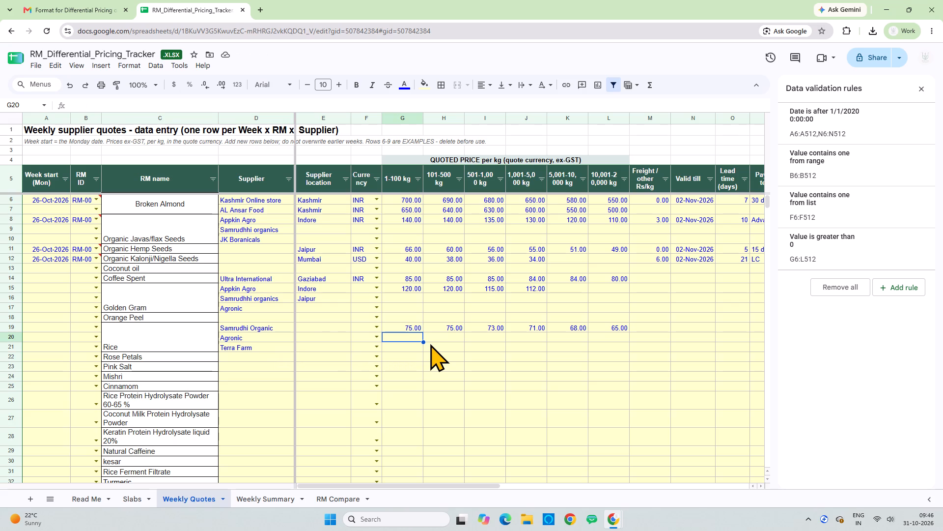
pyautogui.press('1')
pyautogui.press('BackSpace')
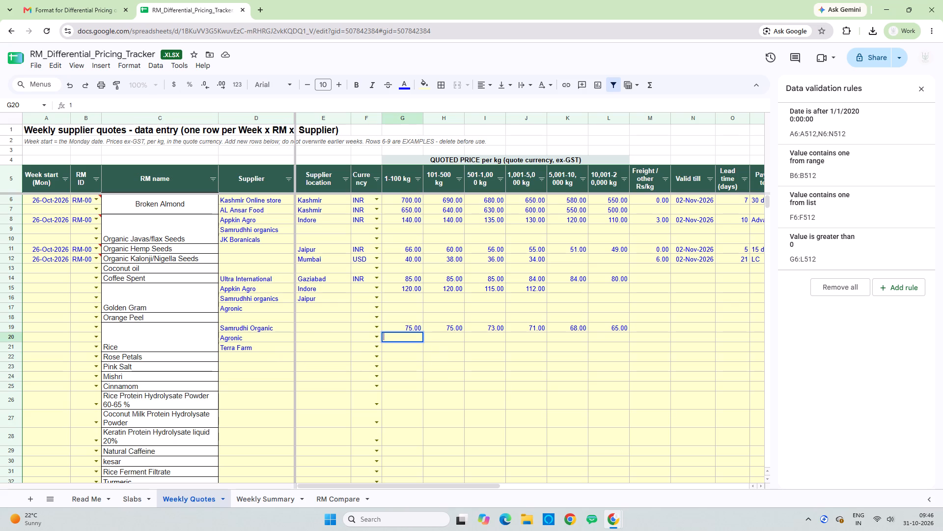
pyautogui.press('1')
pyautogui.press('BackSpace')
pyautogui.write('95')
pyautogui.press('Right')
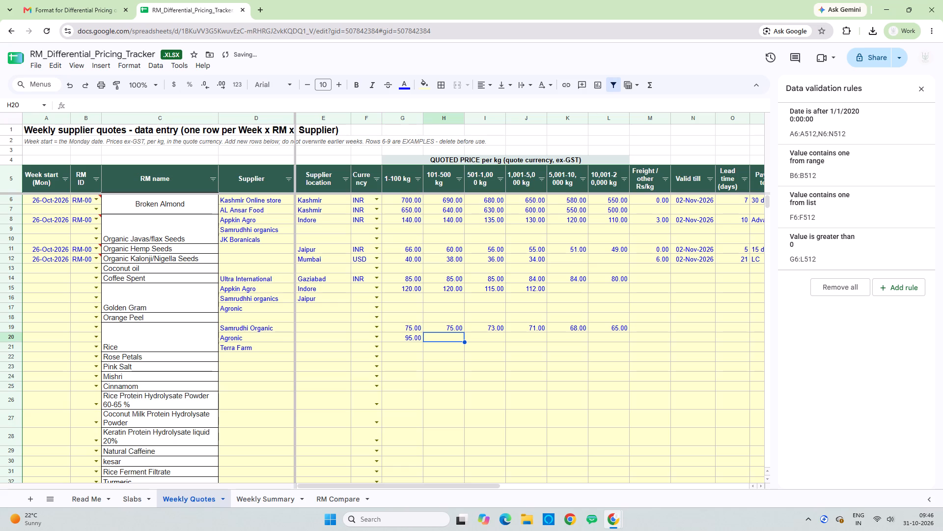
pyautogui.write('95')
pyautogui.press('Right')
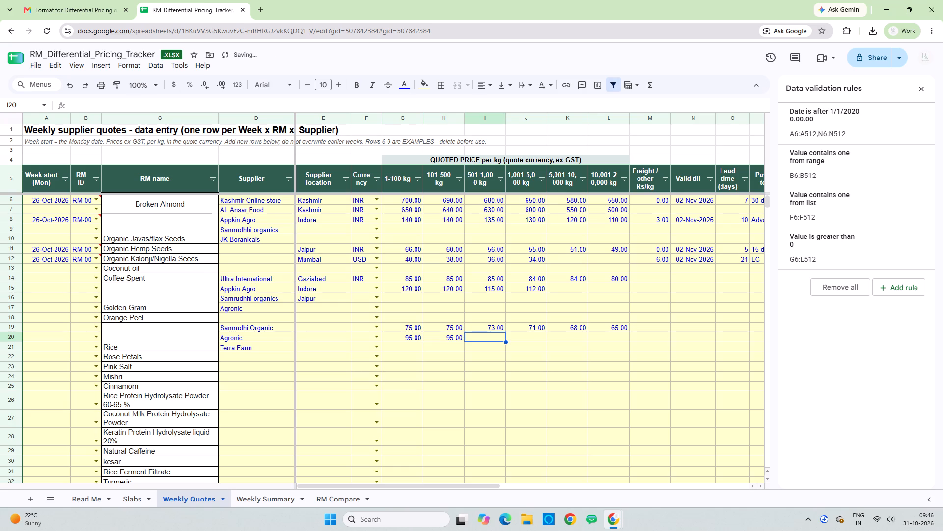
pyautogui.write('93')
pyautogui.press('Right')
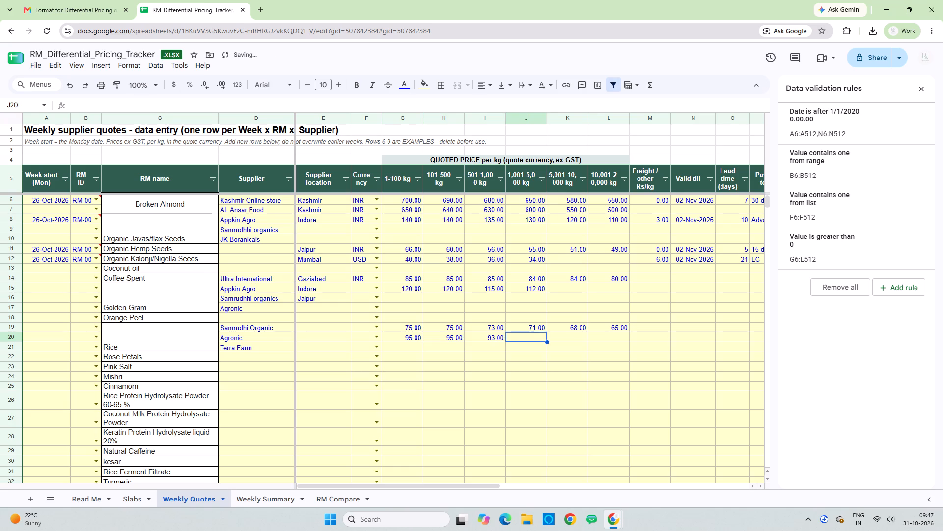
pyautogui.write('91')
pyautogui.press('Right')
pyautogui.write('88')
pyautogui.press('Right')
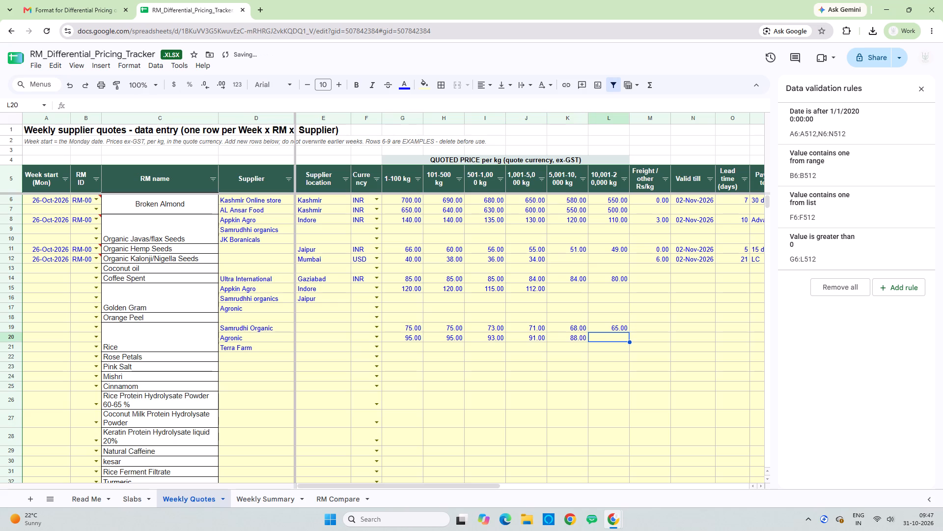
pyautogui.write('85')
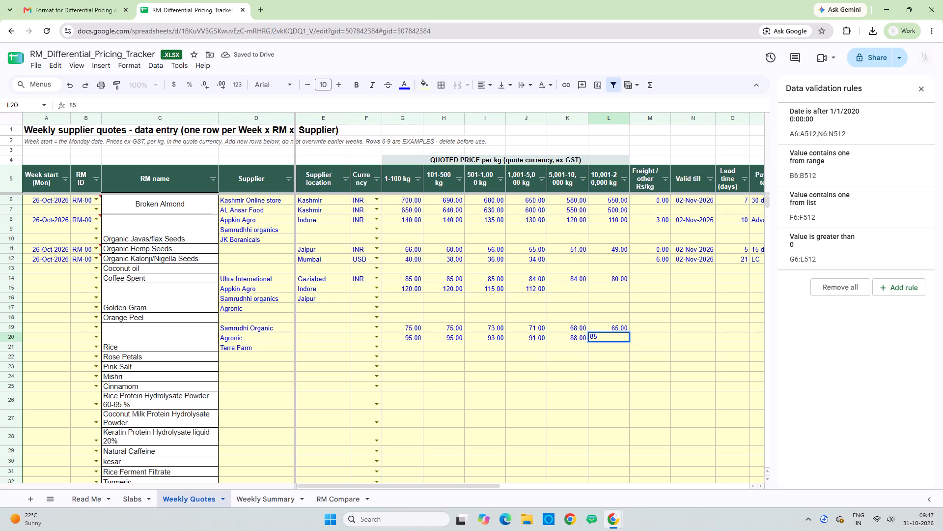
pyautogui.press('Right')
# Select the entire Terra Farm row in the Rice group.
pyautogui.click(387, 355)
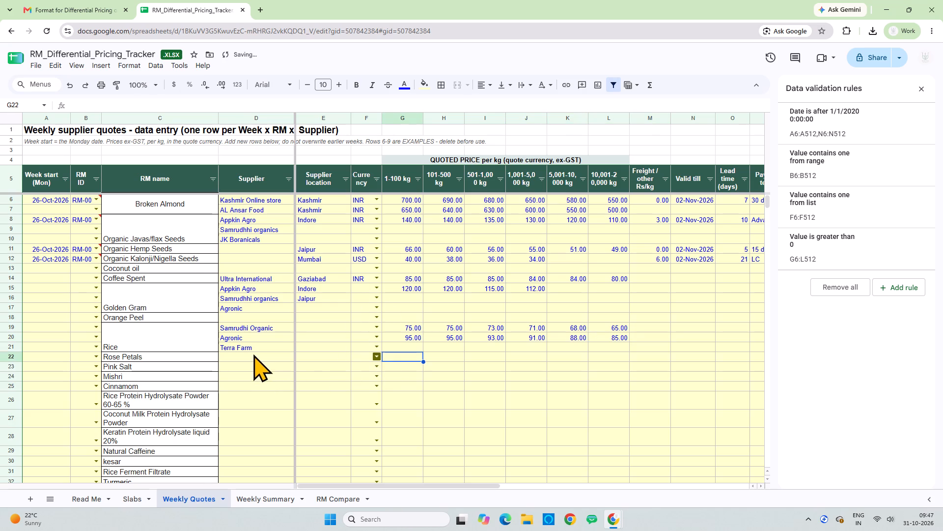
pyautogui.click(253, 352)
pyautogui.click(0, 348)
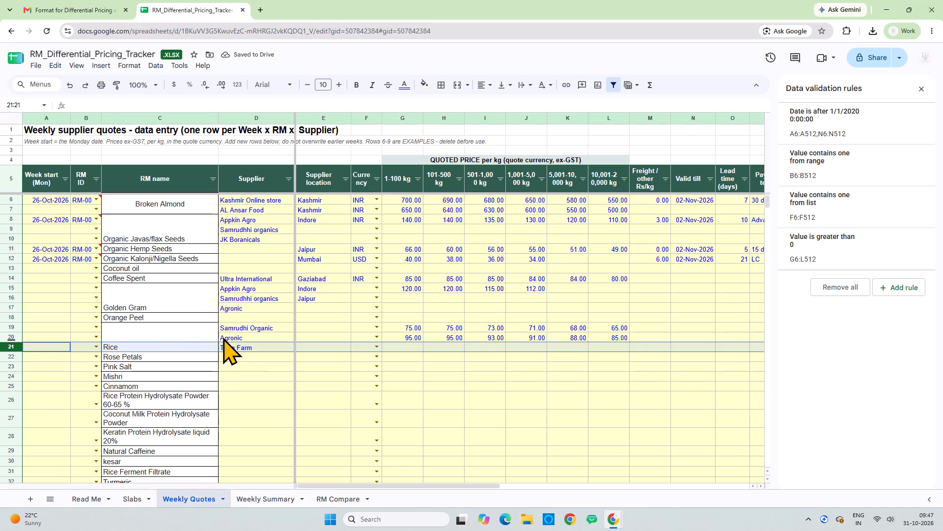
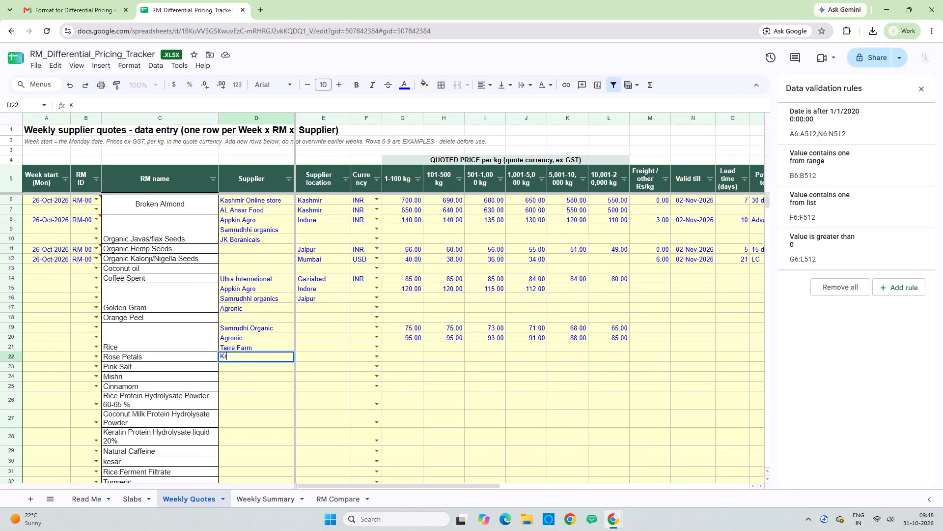
# Enter Krishna Agro Farming as the supplier for Rose Petals.
pyautogui.write('ihna')
pyautogui.press('BackSpace')
pyautogui.press('BackSpace')
pyautogui.press('BackSpace')
pyautogui.write('shna Agro Farmin')
pyautogui.press('space')
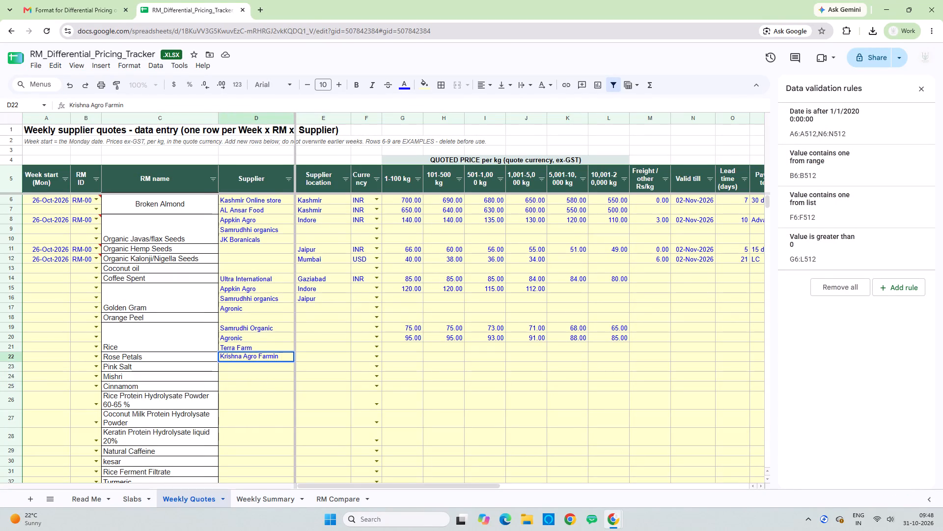
pyautogui.press('BackSpace')
pyautogui.press('h')
pyautogui.press('BackSpace')
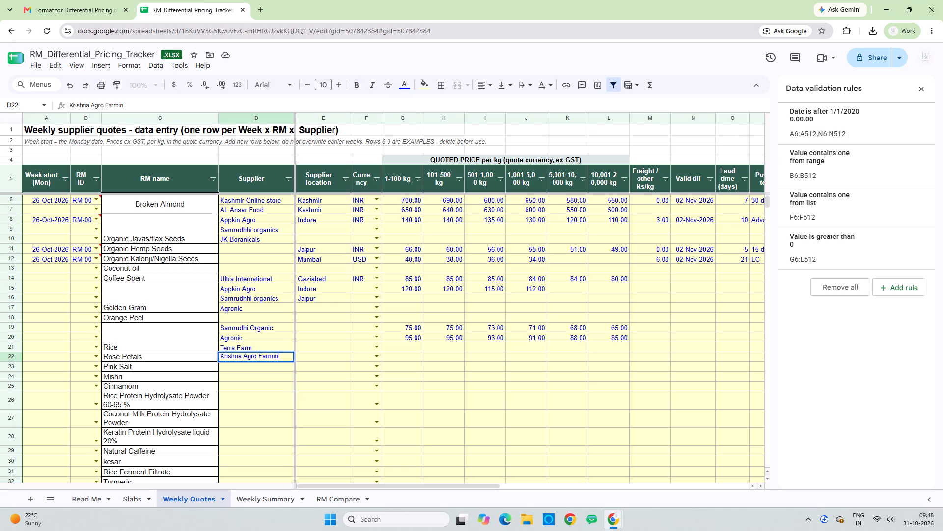
pyautogui.write('g')
pyautogui.press('space')
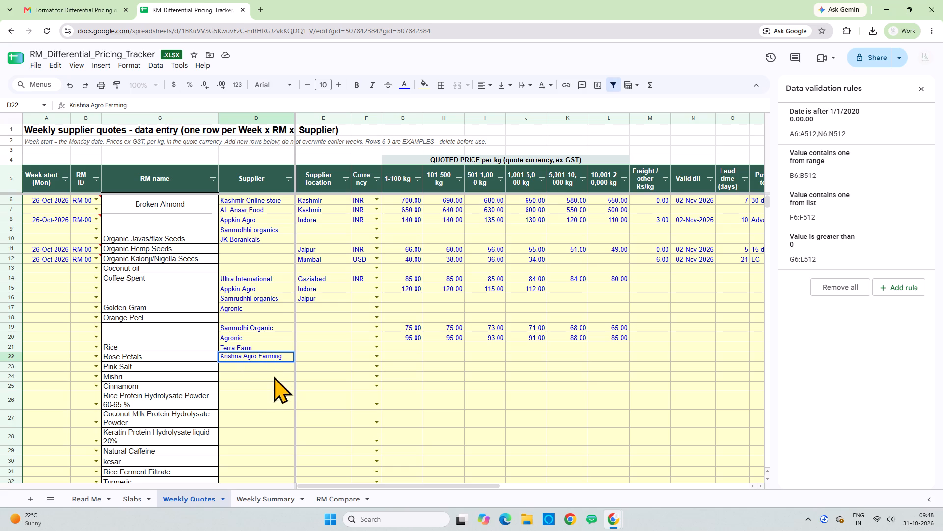
pyautogui.click(274, 387)
# Look through the RM name list down to its last entry, Lipoid, and return to the first materials.
pyautogui.scroll(-2, 282, 387)
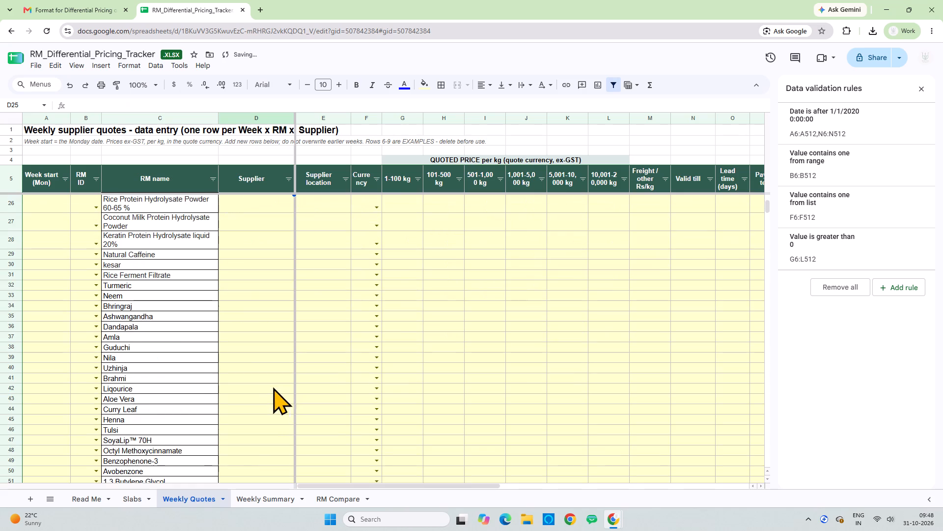
pyautogui.scroll(-1, 191, 387)
pyautogui.click(110, 283)
pyautogui.click(126, 257)
pyautogui.moveTo(138, 212); pyautogui.dragTo(147, 422)
pyautogui.click(150, 300)
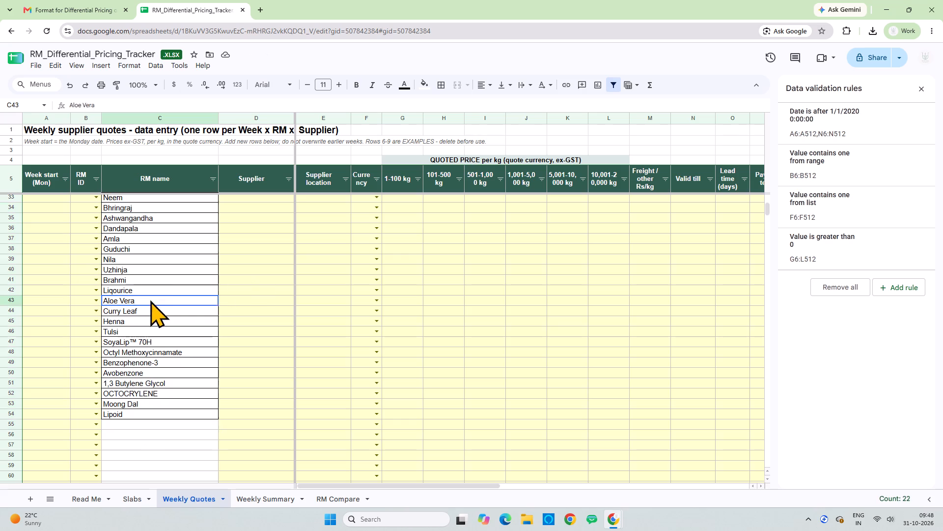
pyautogui.click(167, 260)
pyautogui.scroll(1, 131, 339)
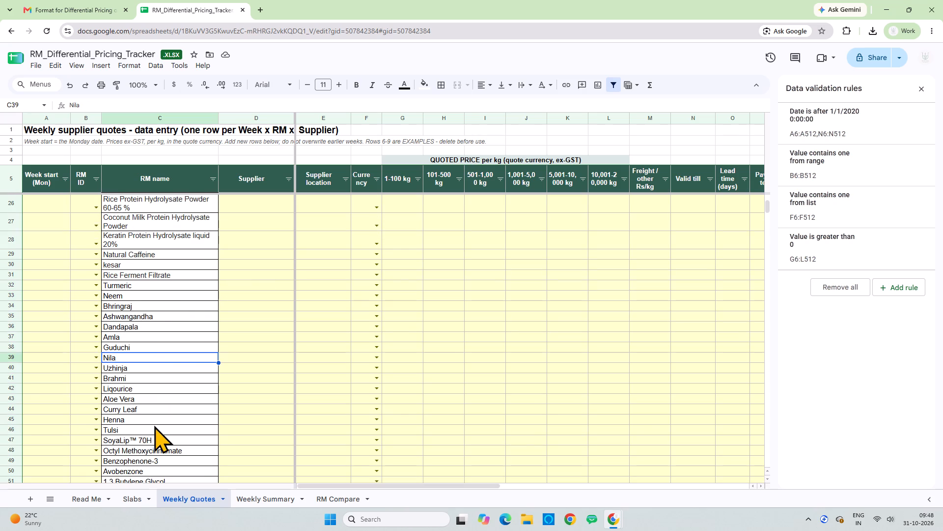
pyautogui.scroll(-1, 154, 425)
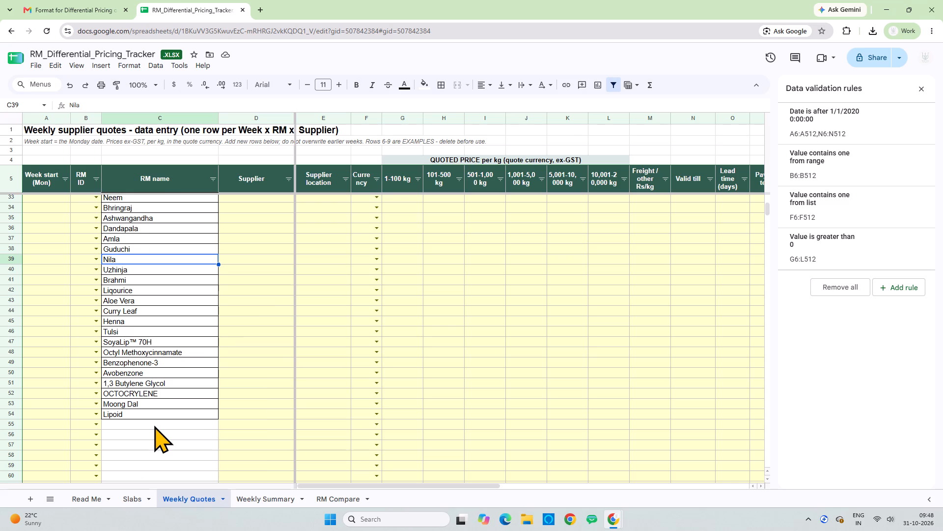
pyautogui.scroll(4, 154, 425)
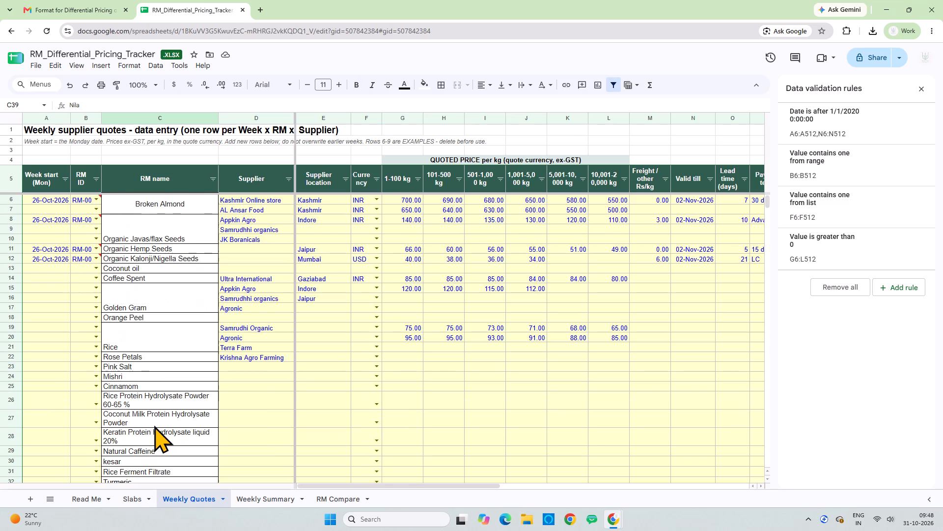
pyautogui.scroll(1, 154, 425)
# Look over the week start dates and the 101-500 kg and 501-1,000 kg price columns of the filled rows.
pyautogui.click(173, 255)
pyautogui.click(227, 251)
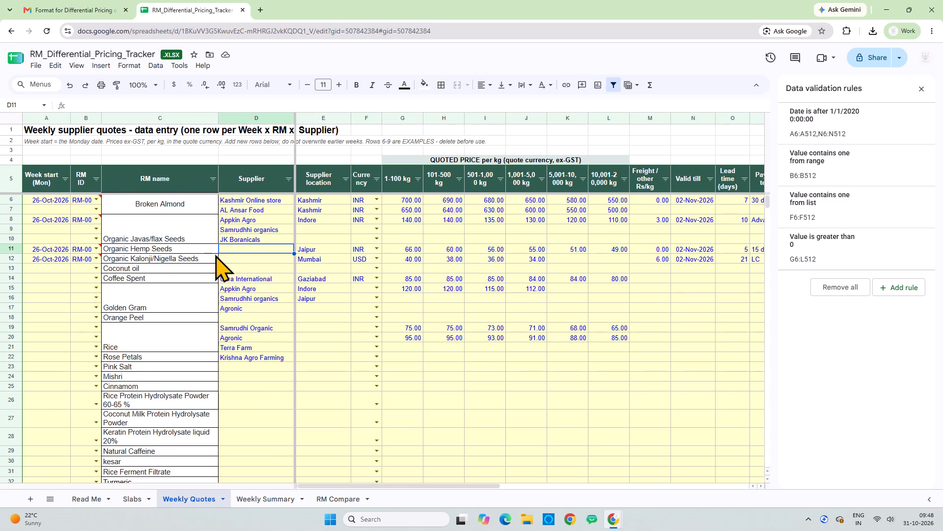
pyautogui.moveTo(54, 200); pyautogui.dragTo(54, 230)
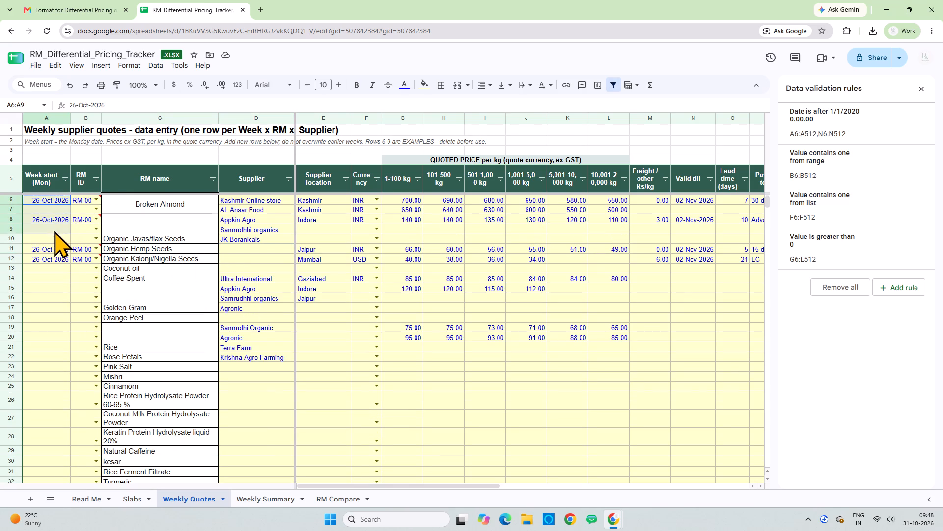
pyautogui.moveTo(54, 230); pyautogui.dragTo(54, 259)
pyautogui.tripleClick(54, 259)
pyautogui.click(54, 259)
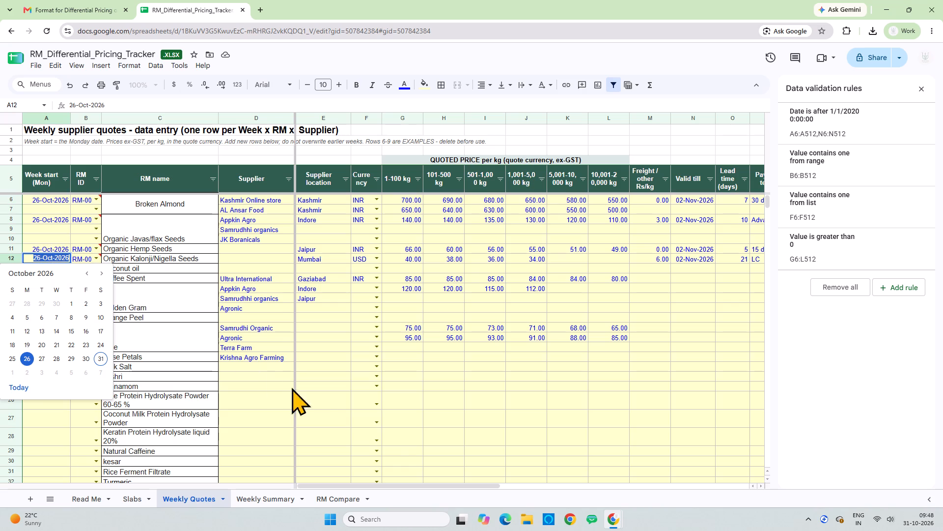
pyautogui.doubleClick(531, 425)
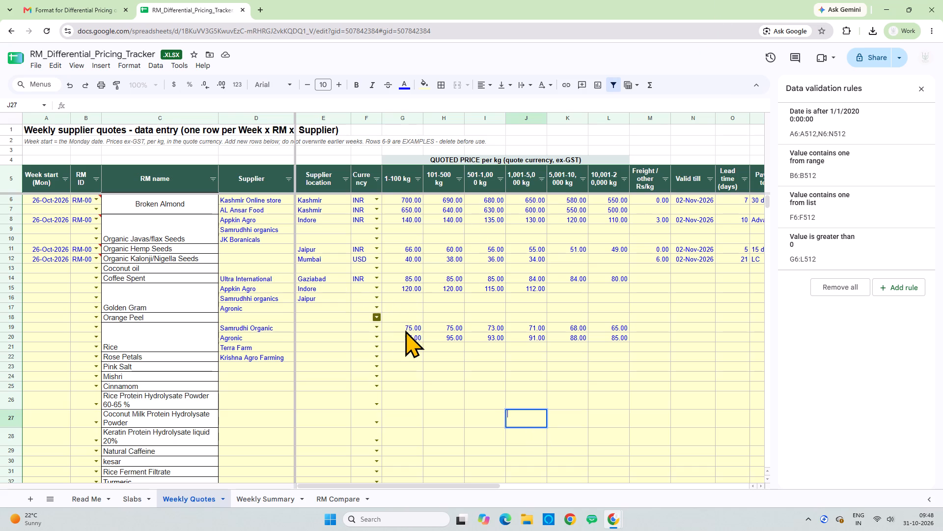
pyautogui.moveTo(453, 208); pyautogui.dragTo(455, 355)
pyautogui.moveTo(491, 196); pyautogui.dragTo(490, 230)
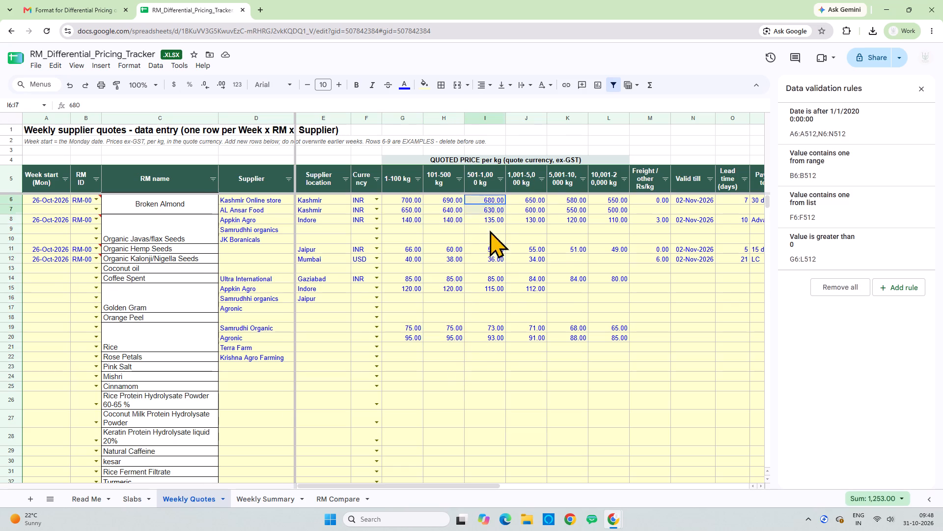
pyautogui.moveTo(490, 230); pyautogui.dragTo(502, 375)
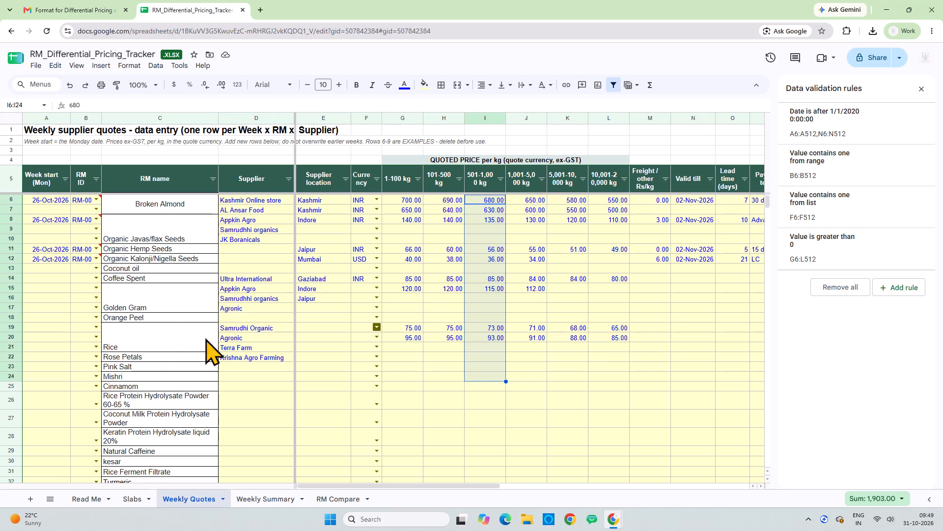
# Review the RM name list again, from the protein hydrolysates down to Lipoid and back up to the seed materials.
pyautogui.scroll(-1, 339, 375)
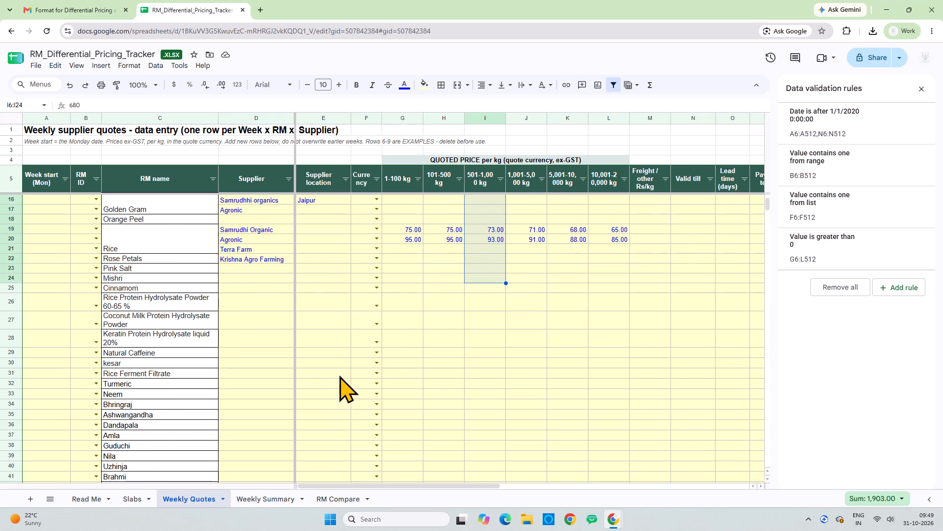
pyautogui.moveTo(164, 309); pyautogui.dragTo(164, 310)
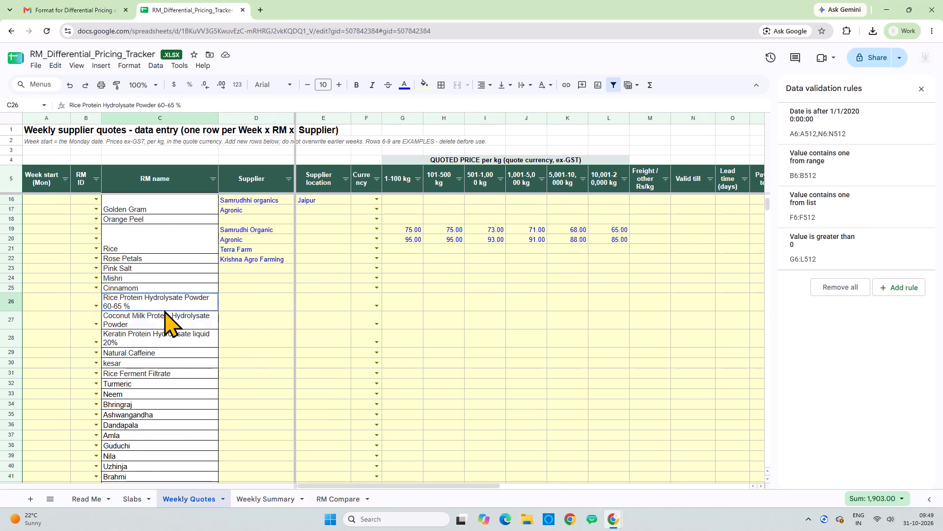
pyautogui.moveTo(164, 310); pyautogui.dragTo(164, 370)
pyautogui.click(242, 381)
pyautogui.scroll(-2, 242, 381)
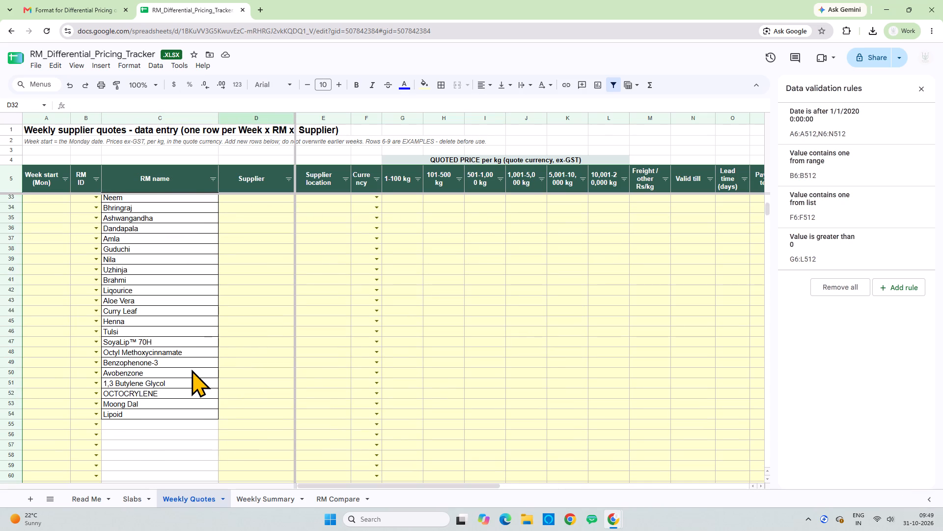
pyautogui.scroll(2, 192, 369)
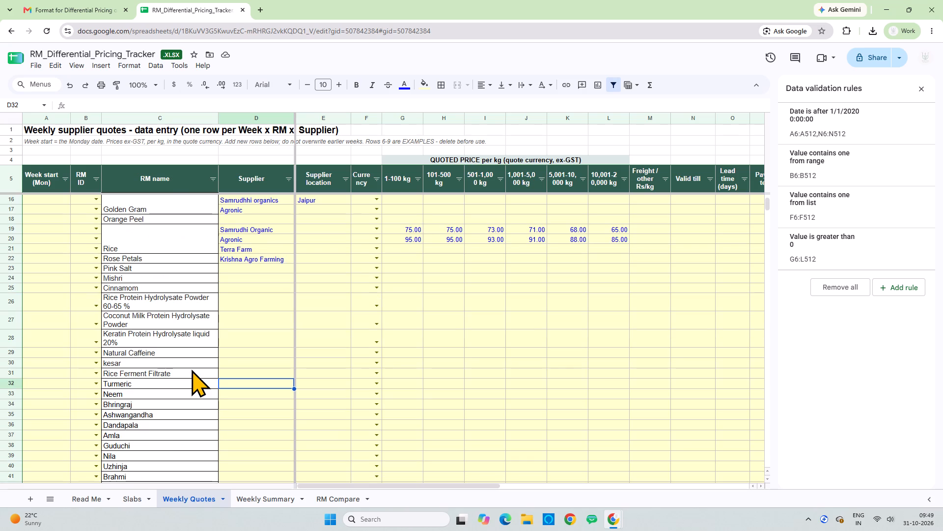
pyautogui.scroll(-1, 192, 369)
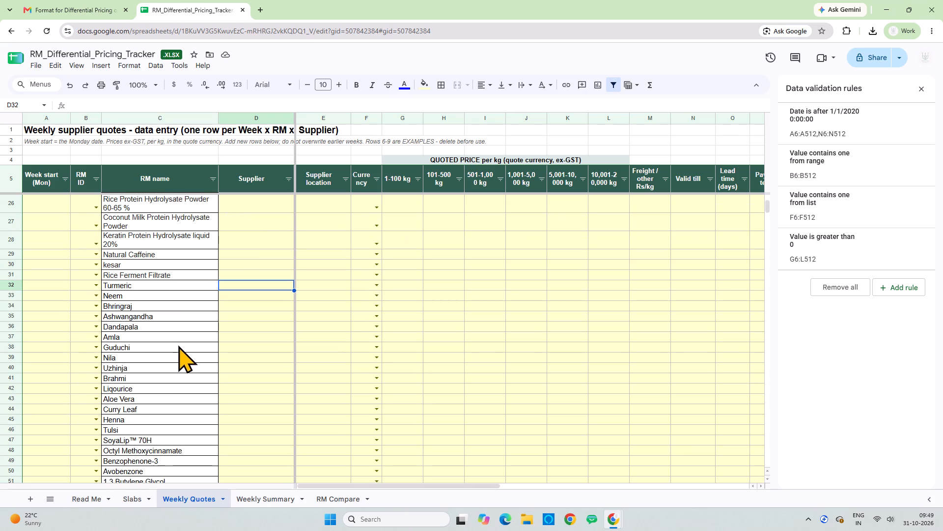
pyautogui.scroll(-1, 178, 345)
pyautogui.scroll(3, 178, 345)
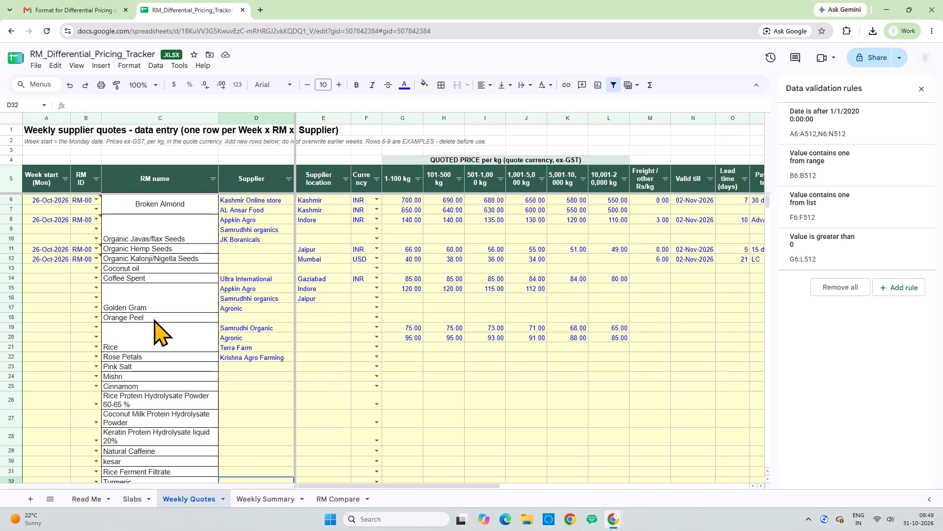
pyautogui.click(130, 269)
pyautogui.click(139, 253)
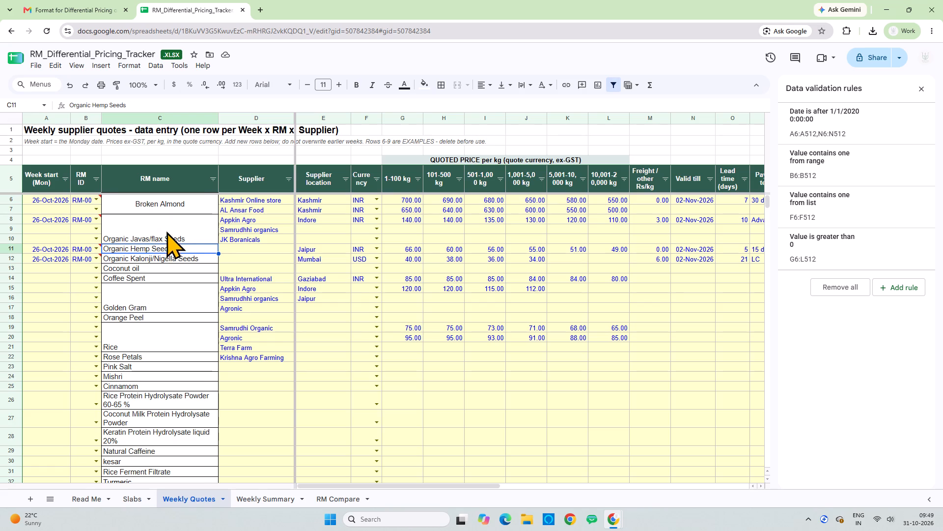
pyautogui.moveTo(166, 231); pyautogui.dragTo(166, 254)
pyautogui.moveTo(160, 266); pyautogui.dragTo(170, 233)
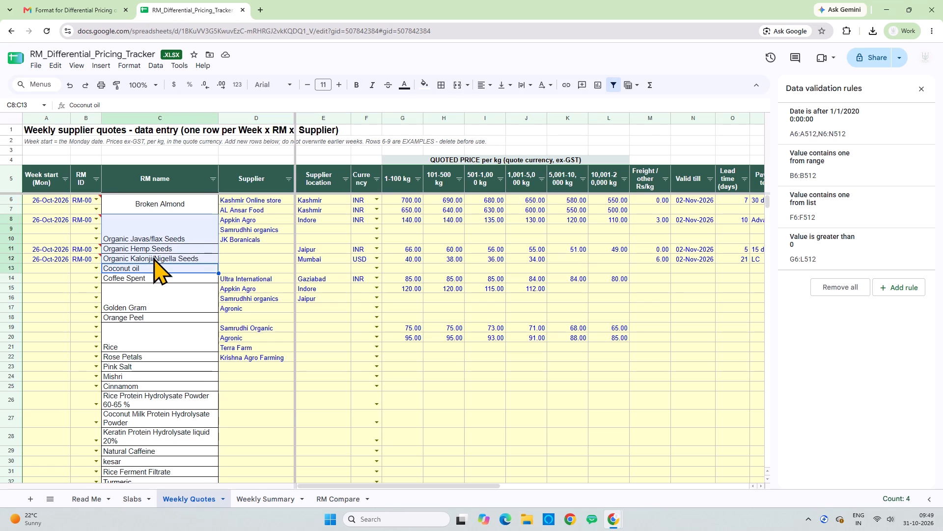
pyautogui.moveTo(172, 228); pyautogui.dragTo(172, 255)
pyautogui.click(172, 255)
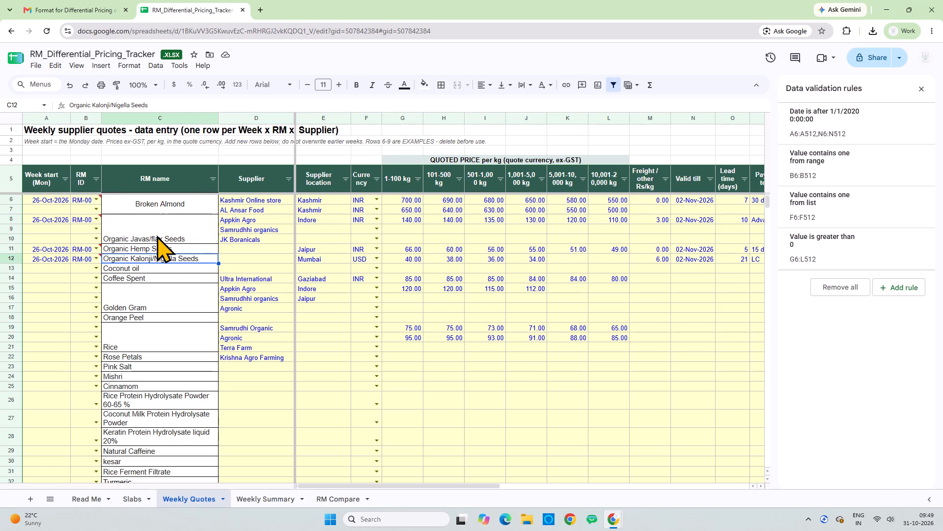
pyautogui.doubleClick(0, 252)
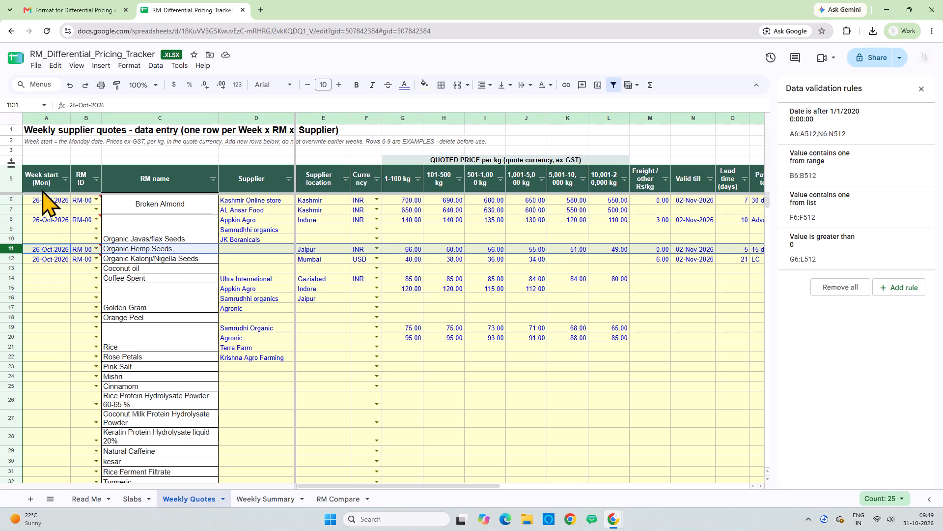
# Clear the contents of the entire kesar row.
pyautogui.click(0, 461)
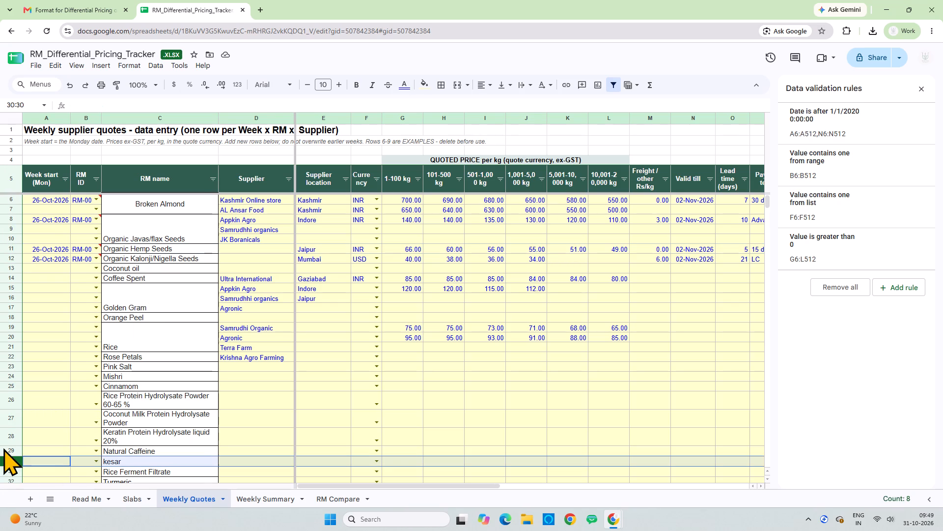
pyautogui.press('Delete')
# Examine the RM names from Natural Caffeine up to Rice, and onward through the rest of the list to Lipoid.
pyautogui.scroll(-1, 115, 356)
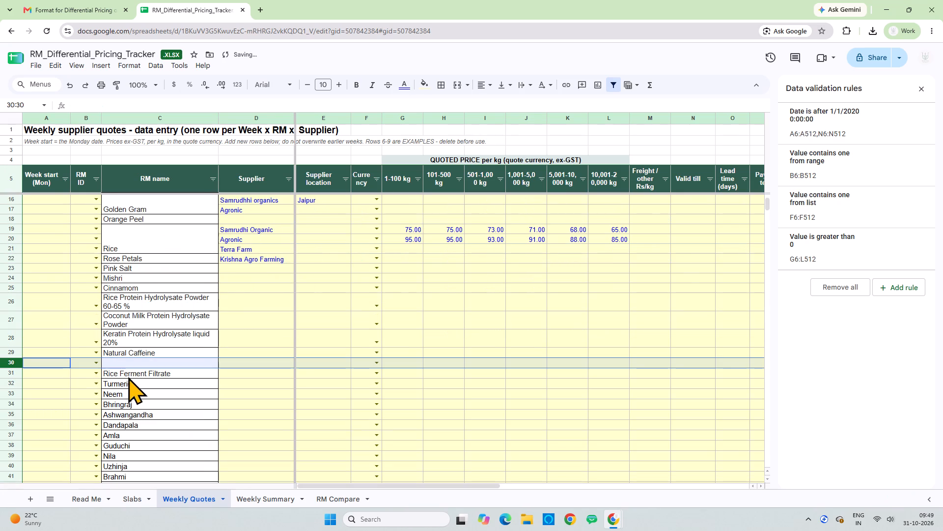
pyautogui.click(146, 356)
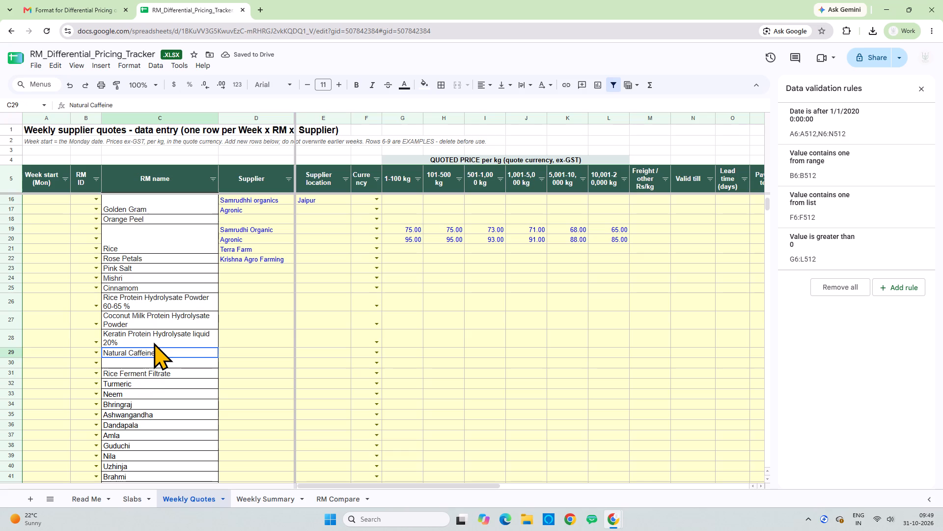
pyautogui.click(154, 342)
pyautogui.click(163, 312)
pyautogui.click(166, 279)
pyautogui.click(166, 260)
pyautogui.click(166, 241)
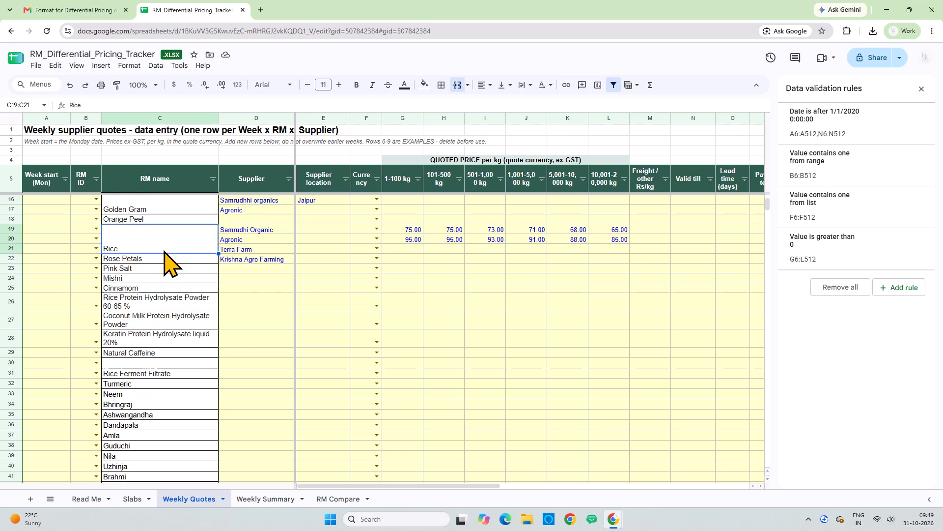
pyautogui.scroll(1, 158, 262)
pyautogui.doubleClick(132, 381)
pyautogui.click(131, 384)
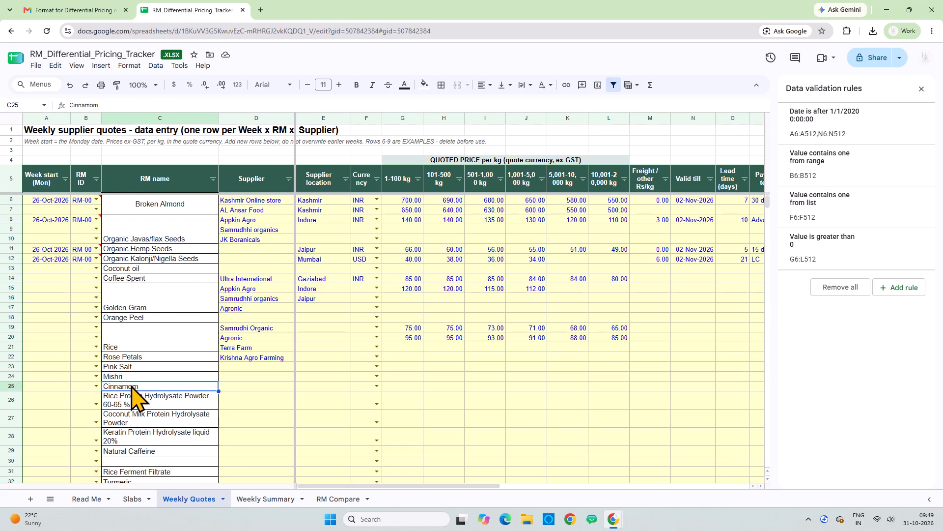
pyautogui.scroll(1, 133, 341)
pyautogui.scroll(-2, 131, 398)
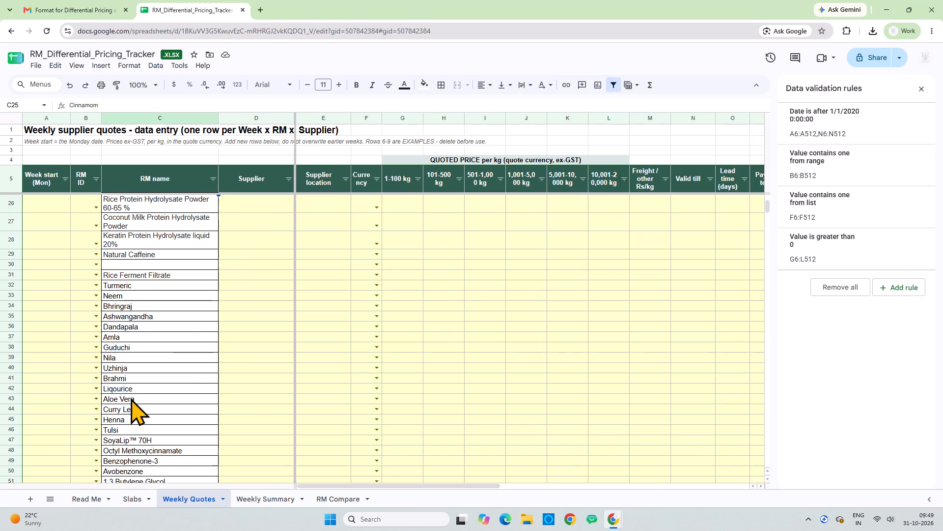
pyautogui.scroll(-1, 172, 411)
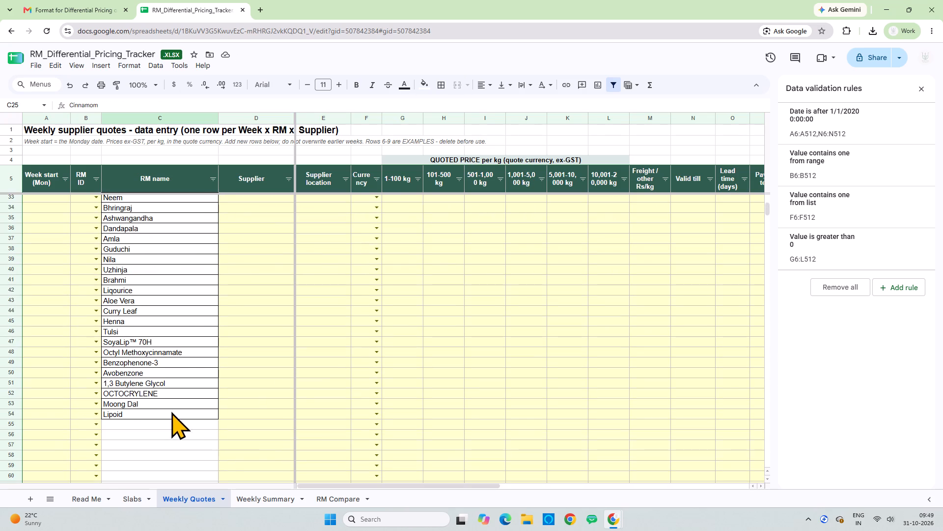
# Clear the contents of the entire SoyaLip 70H row, below Tulsi.
pyautogui.click(141, 337)
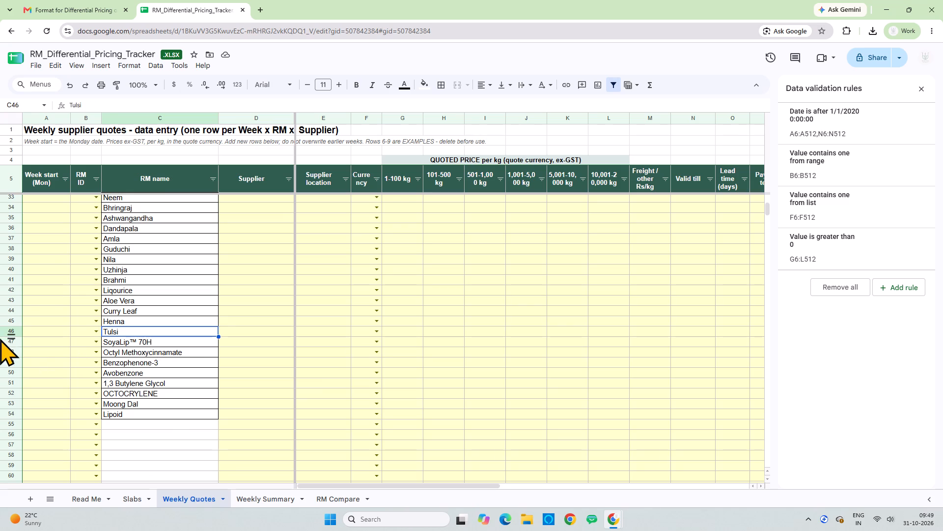
pyautogui.click(0, 338)
pyautogui.press('Delete')
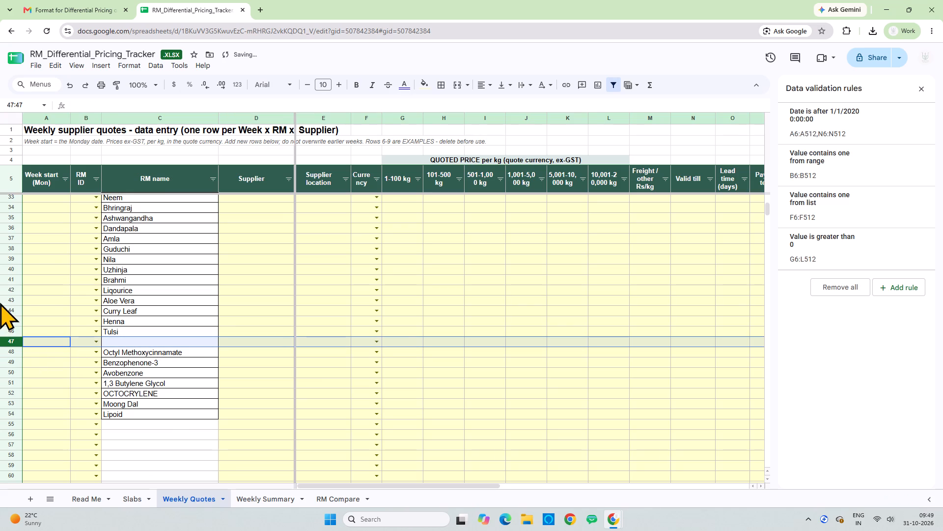
pyautogui.doubleClick(135, 347)
# Check the last RM names, from Lipoid back up to the cleared row below Tulsi.
pyautogui.doubleClick(133, 413)
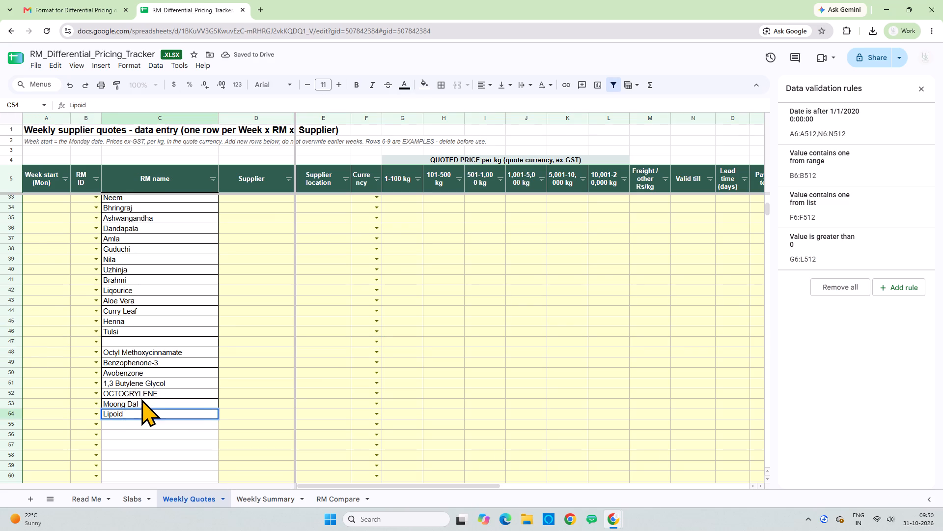
pyautogui.click(141, 398)
pyautogui.click(155, 377)
pyautogui.click(157, 361)
pyautogui.click(157, 351)
pyautogui.click(157, 343)
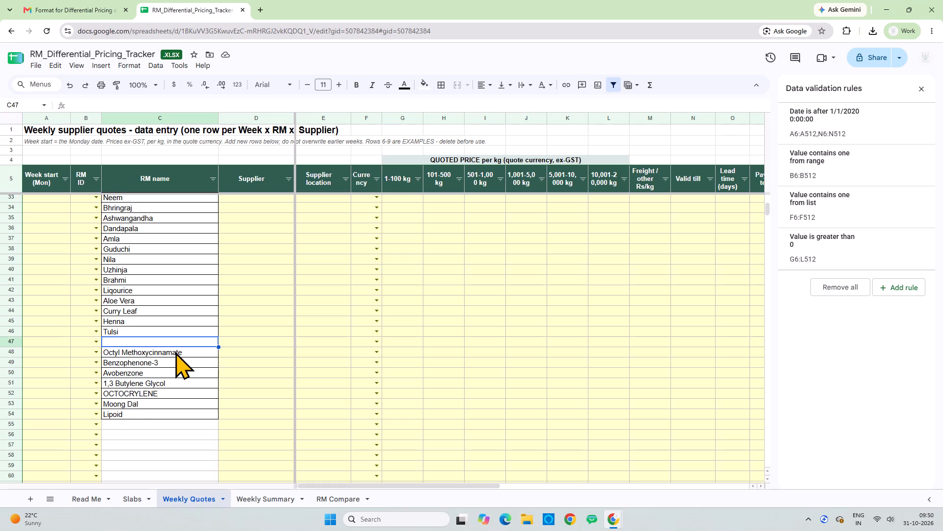
# Inspect the RM name cells beneath Lipoid and their RM Master lookup formulas, rechecking the entries between Tulsi and Lipoid.
pyautogui.scroll(-1, 180, 382)
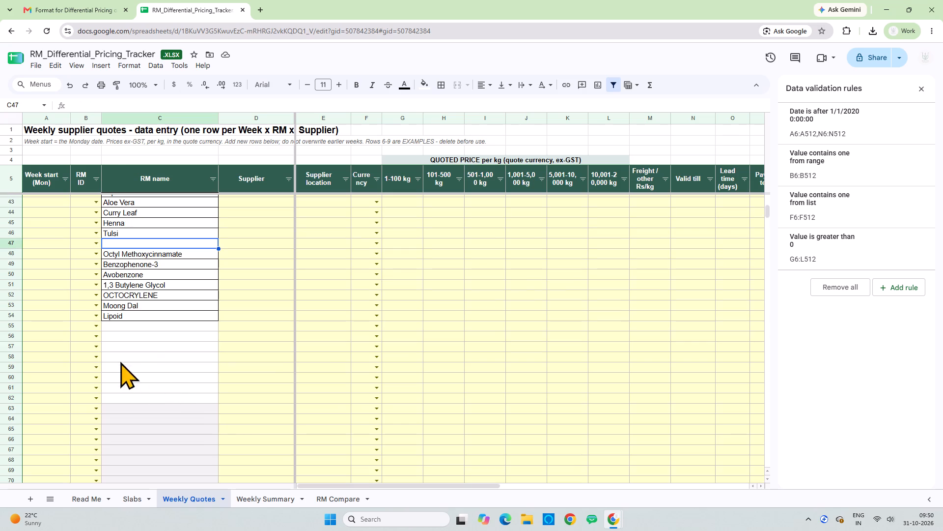
pyautogui.doubleClick(141, 324)
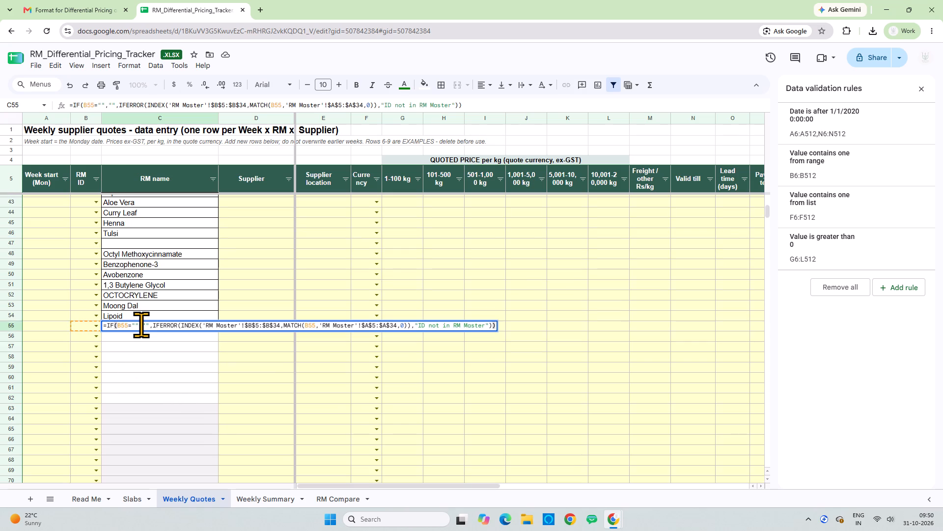
pyautogui.doubleClick(142, 360)
pyautogui.doubleClick(153, 325)
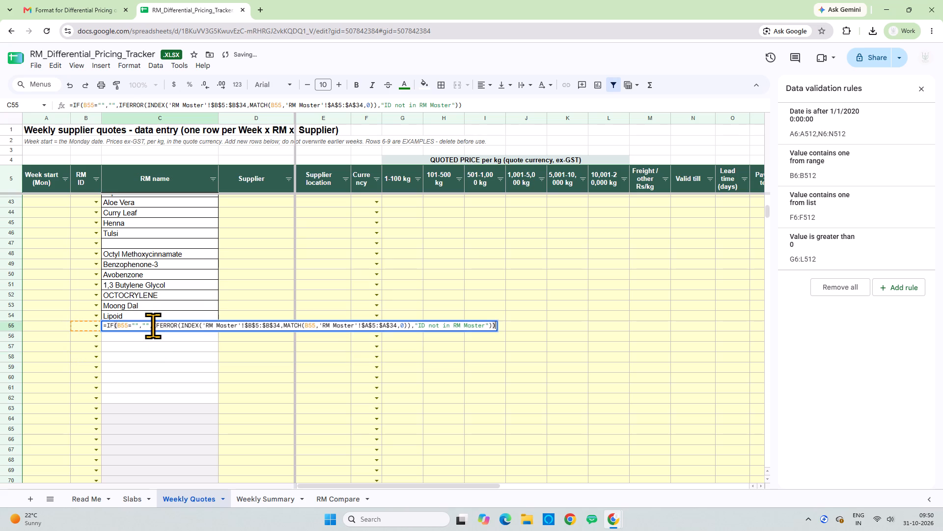
pyautogui.click(149, 350)
pyautogui.click(194, 251)
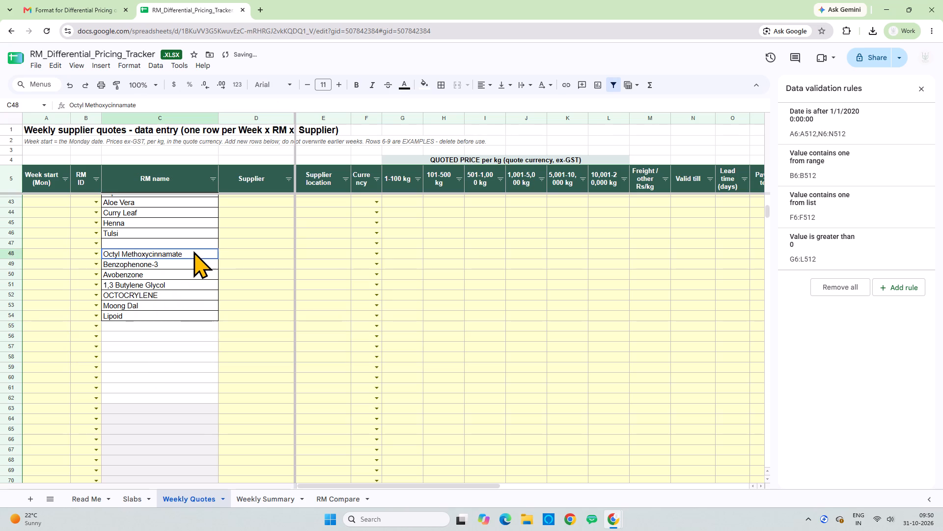
pyautogui.doubleClick(193, 234)
pyautogui.doubleClick(180, 290)
pyautogui.click(166, 311)
pyautogui.click(162, 326)
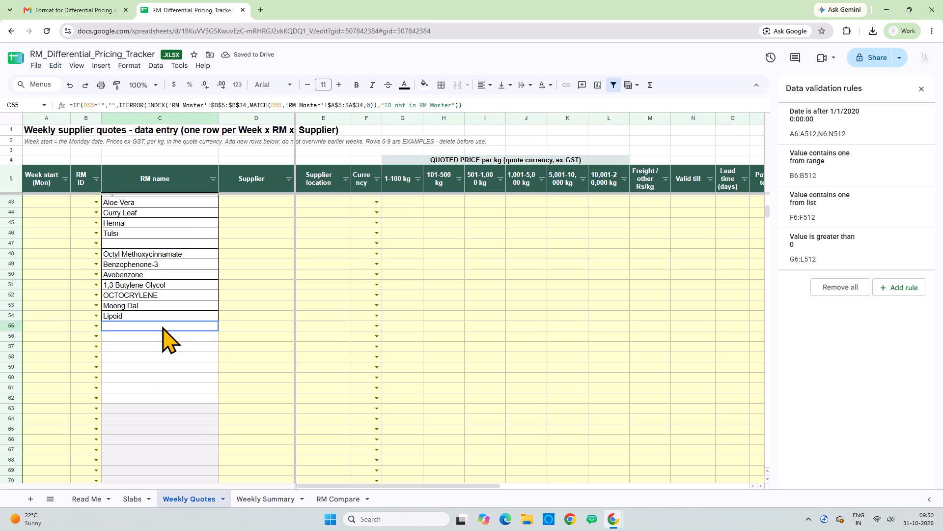
pyautogui.click(161, 335)
pyautogui.click(158, 352)
pyautogui.click(156, 362)
pyautogui.click(153, 382)
pyautogui.click(153, 401)
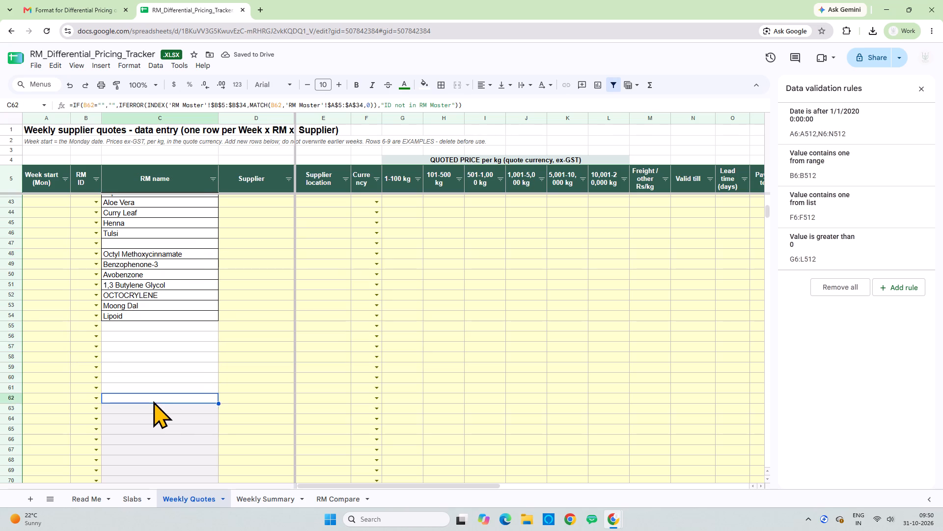
pyautogui.click(153, 414)
pyautogui.click(181, 385)
pyautogui.click(183, 350)
pyautogui.click(174, 320)
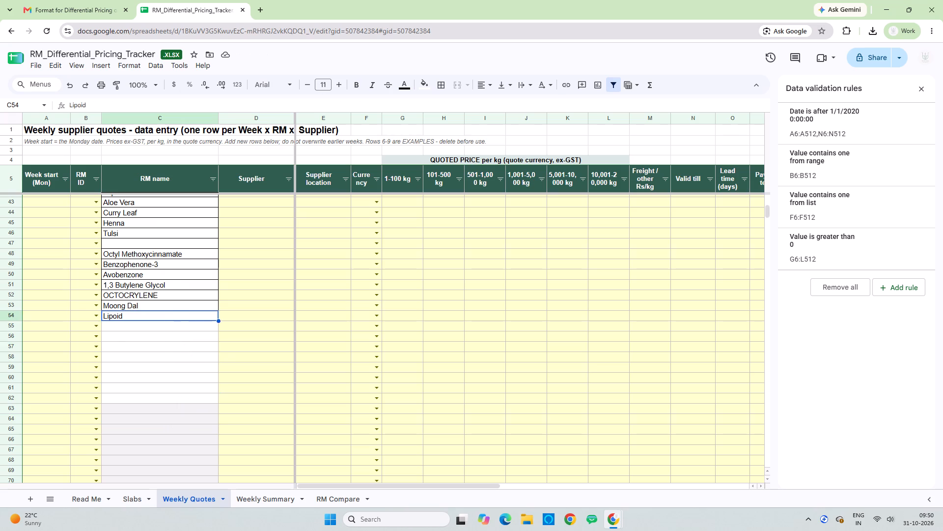